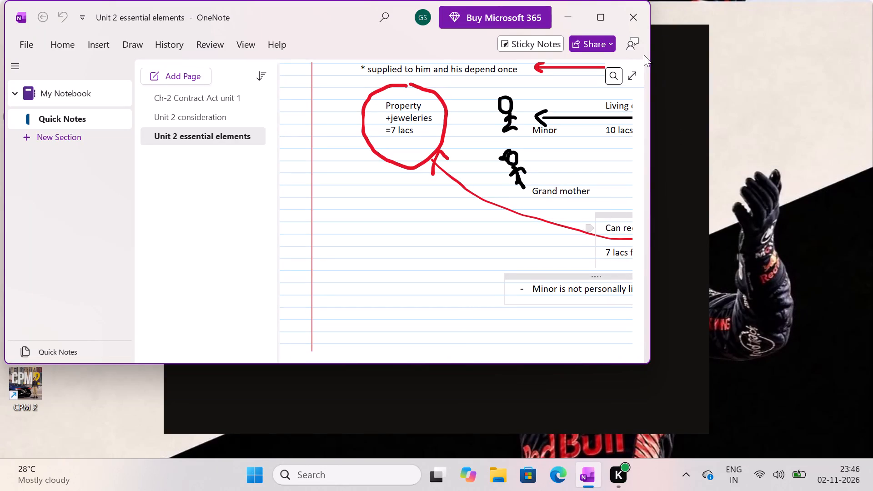
# Maximize the notes window and switch the page to full-page view.
pyautogui.click(596, 2)
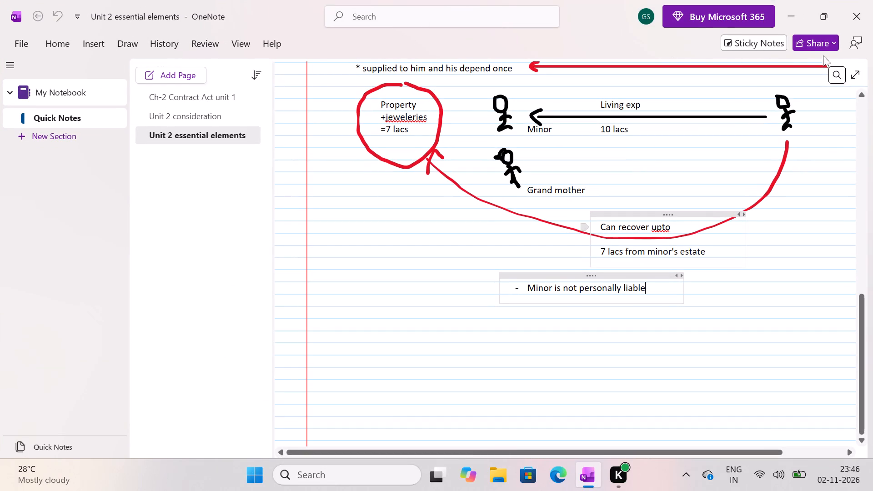
pyautogui.click(858, 74)
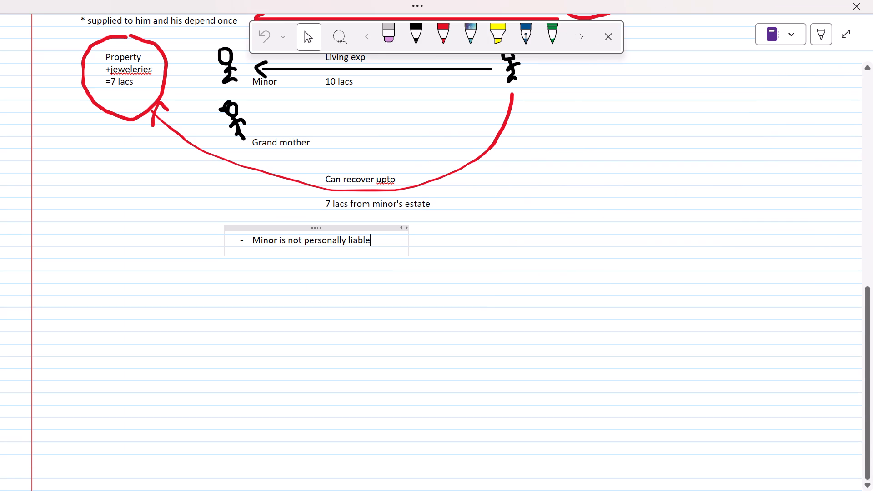
# Add a second dash bullet reading "Minor estate is liable" under "Minor is not personally liable".
pyautogui.scroll(-2, 534, 248)
pyautogui.scroll(2, 534, 249)
pyautogui.press('Return')
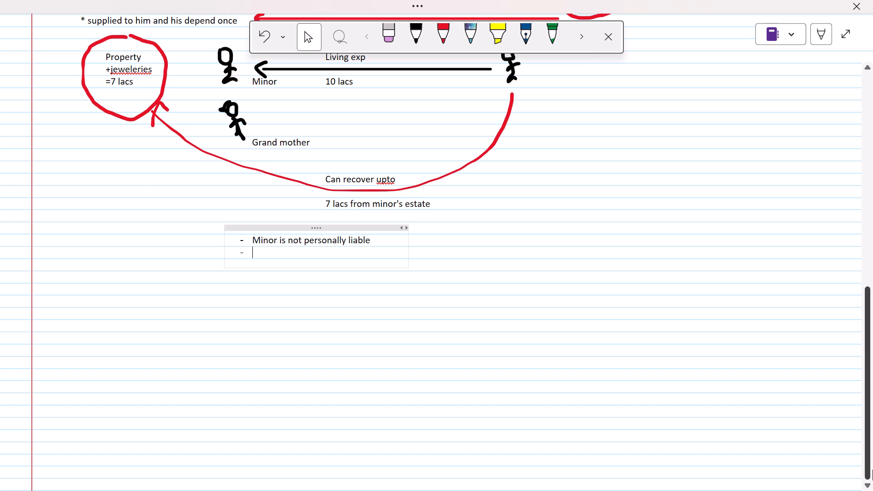
pyautogui.write('minor')
pyautogui.press('space')
pyautogui.write('estate is')
pyautogui.press('space')
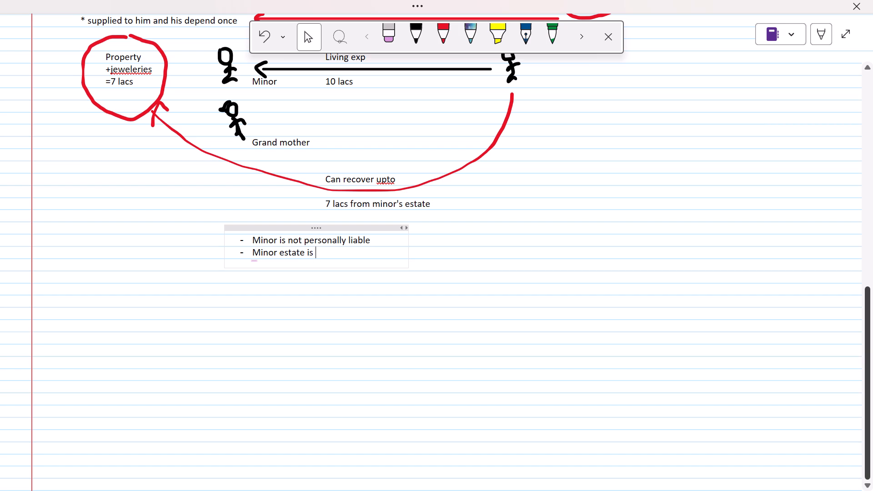
pyautogui.write('liable')
pyautogui.press('space')
# Start numbered point 6 at the page margin, below the two bullets, with the word "Minor".
pyautogui.scroll(4, 869, 470)
pyautogui.scroll(-1, 859, 490)
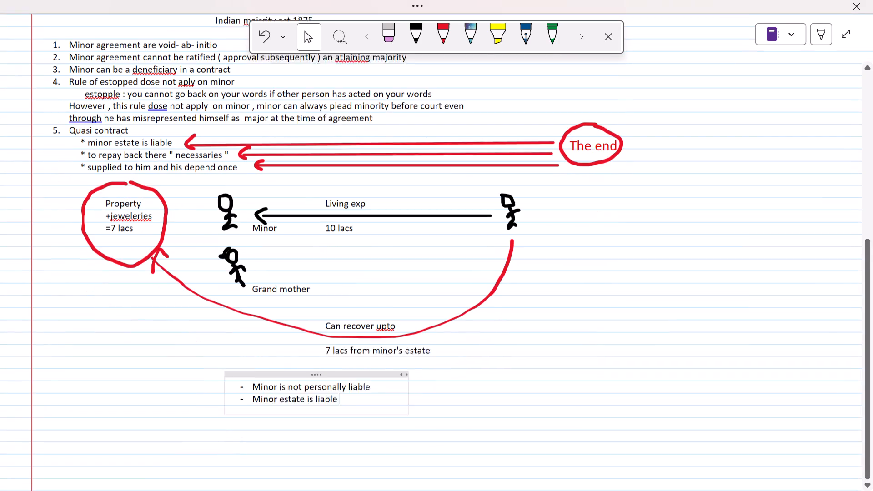
pyautogui.scroll(-2, 653, 489)
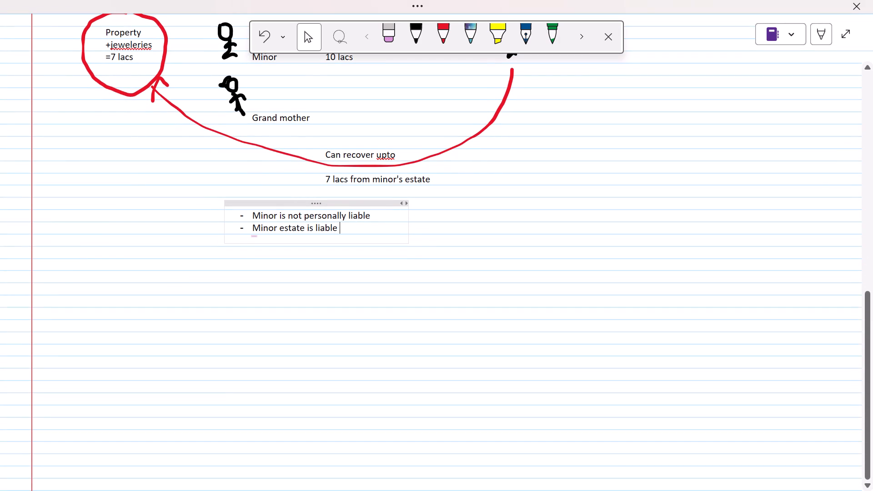
pyautogui.click(36, 265)
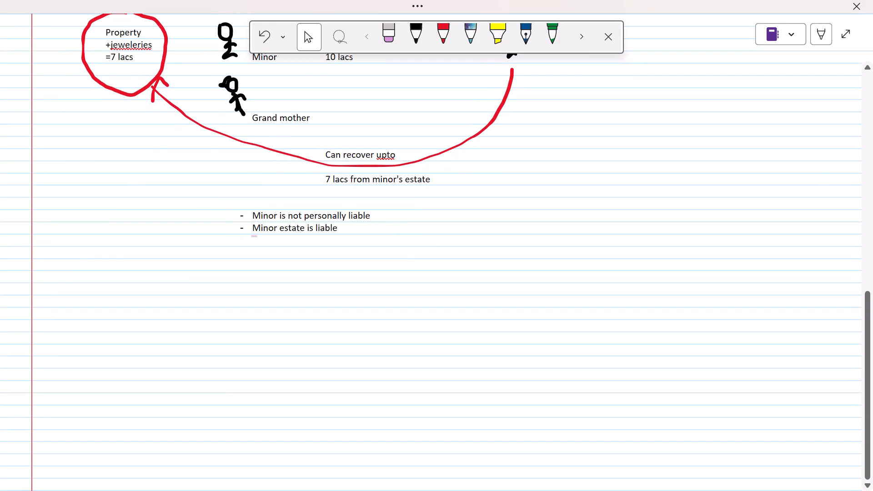
pyautogui.press('6')
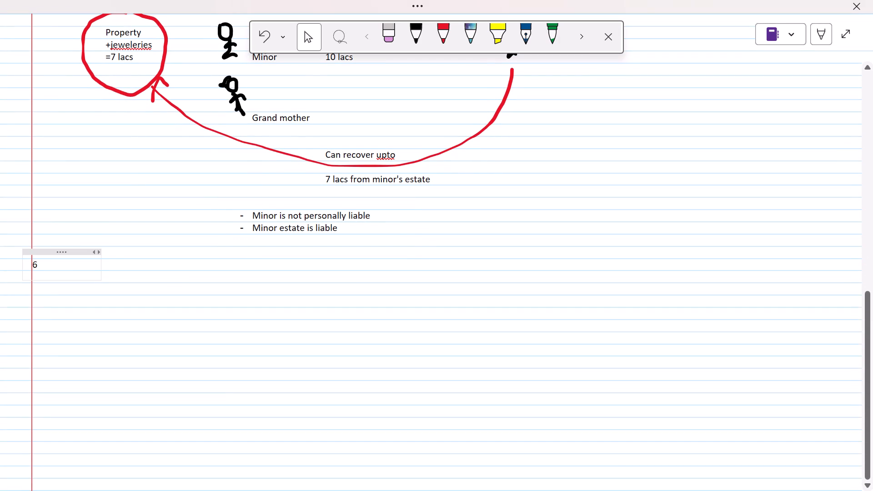
pyautogui.write('.')
pyautogui.press('space')
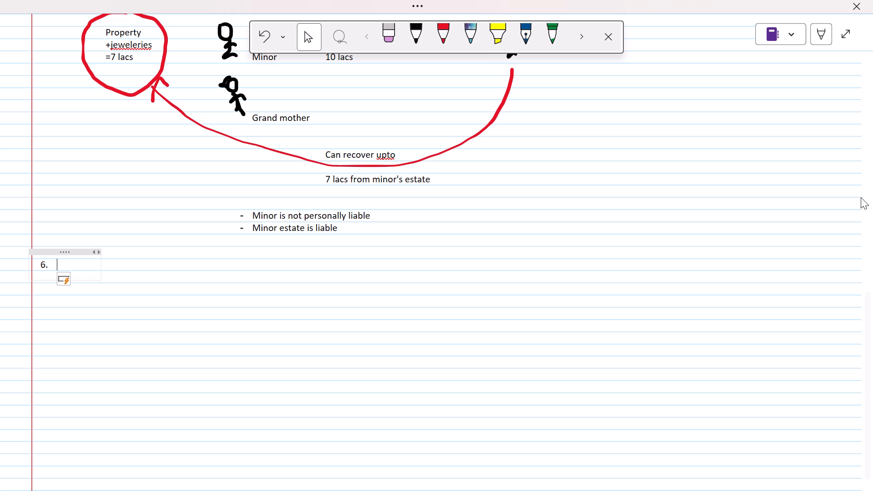
pyautogui.write('minor')
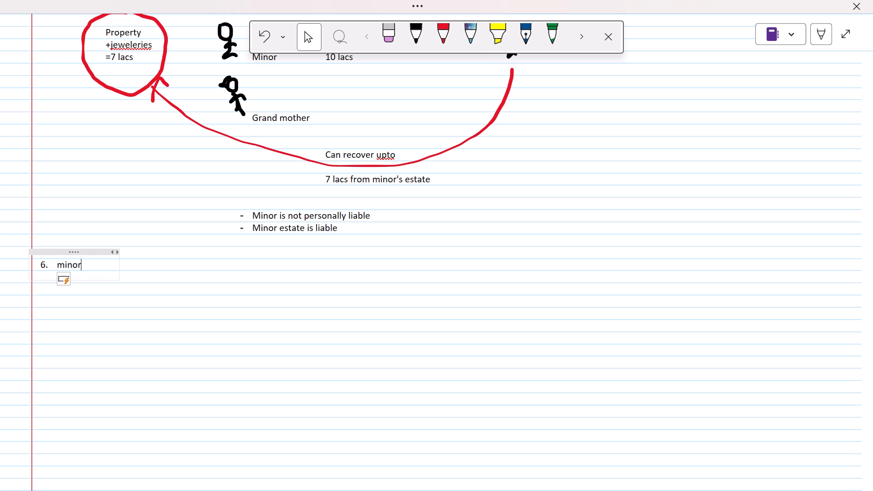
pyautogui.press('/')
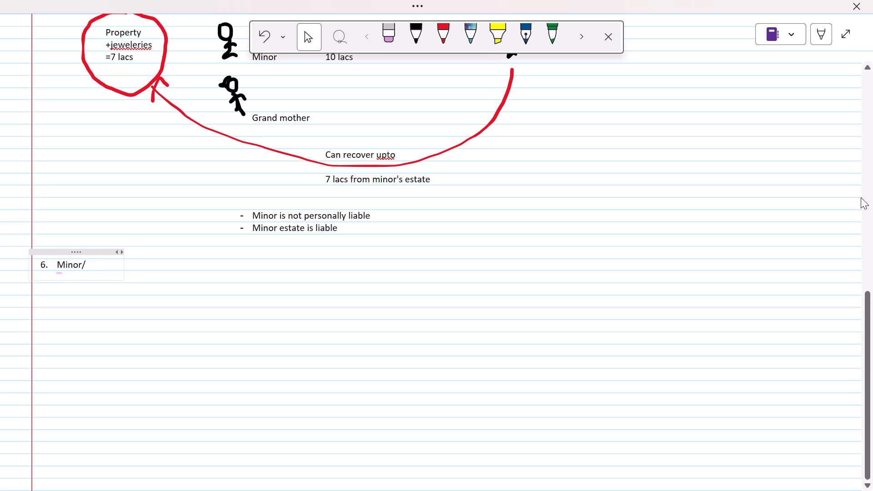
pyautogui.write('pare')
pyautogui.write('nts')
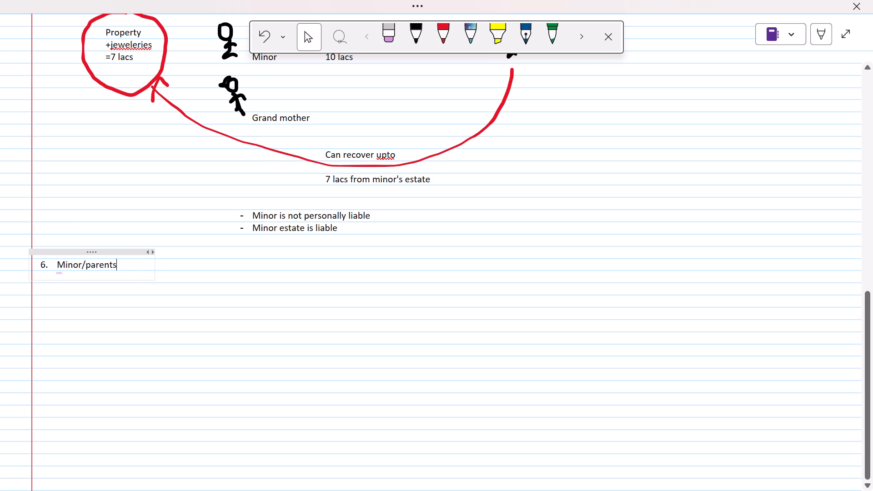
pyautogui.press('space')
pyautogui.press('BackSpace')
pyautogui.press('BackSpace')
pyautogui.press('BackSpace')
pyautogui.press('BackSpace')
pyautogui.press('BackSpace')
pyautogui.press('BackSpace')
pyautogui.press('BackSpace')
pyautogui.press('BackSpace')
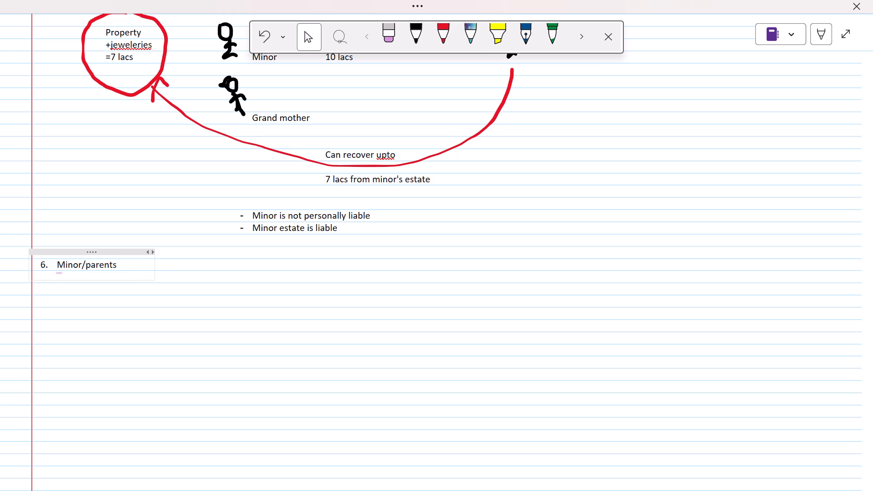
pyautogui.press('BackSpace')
# Continue point 6 after "Minor" with "parents / guardians".
pyautogui.press('space')
pyautogui.write('p')
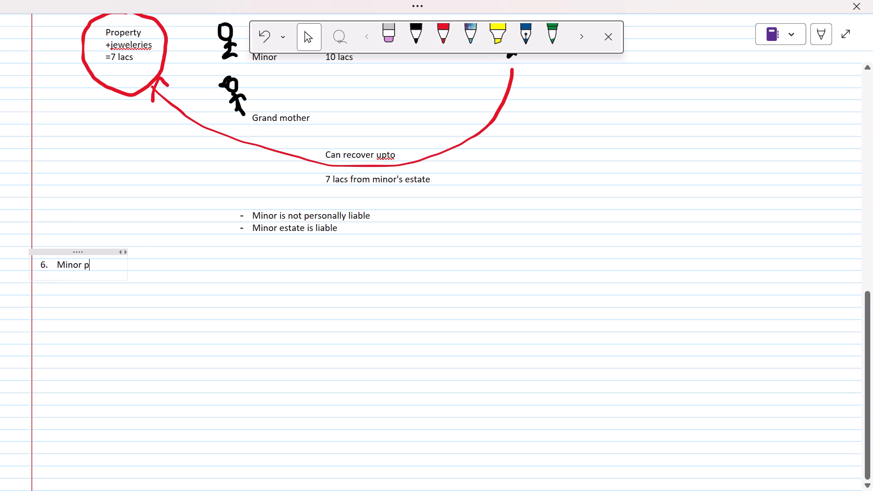
pyautogui.write('arents')
pyautogui.press('space')
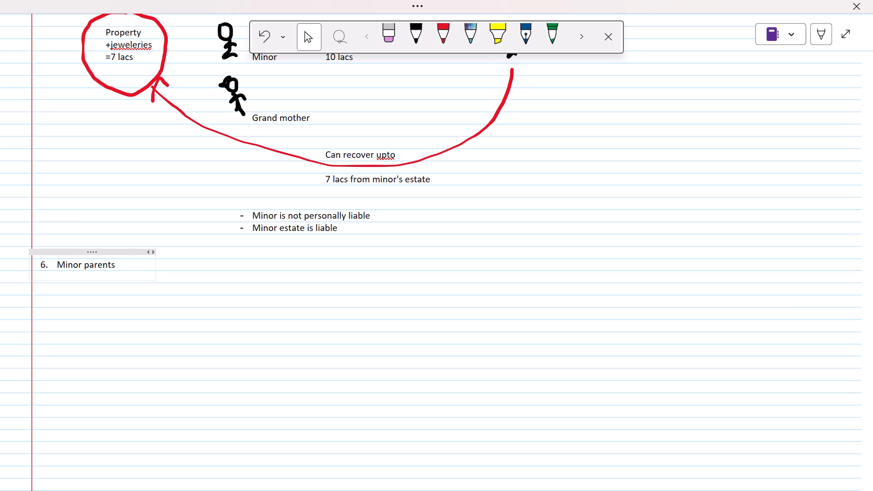
pyautogui.write('/')
pyautogui.press('space')
pyautogui.write('gar')
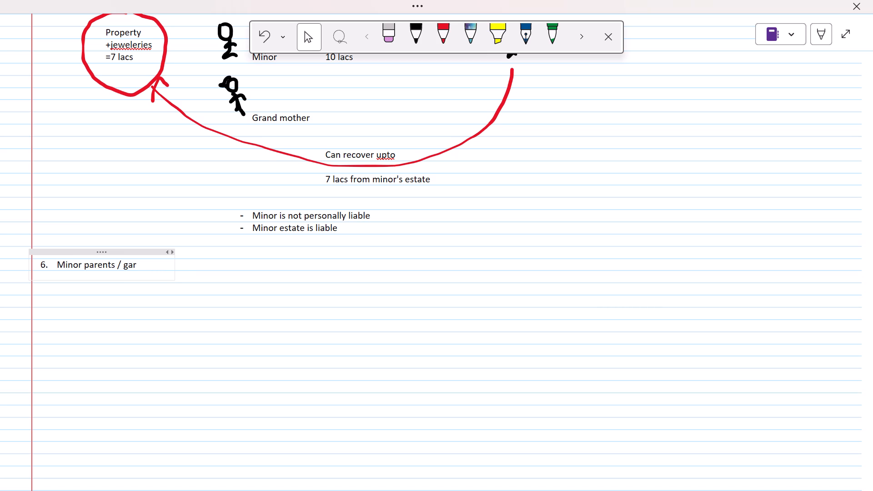
pyautogui.press('d')
pyautogui.press('BackSpace')
pyautogui.press('BackSpace')
pyautogui.press('BackSpace')
pyautogui.press('u')
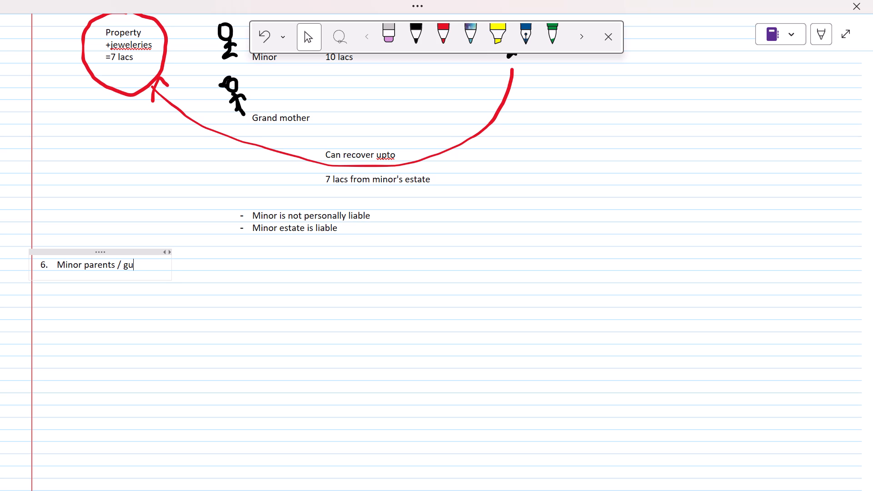
pyautogui.write('ardian')
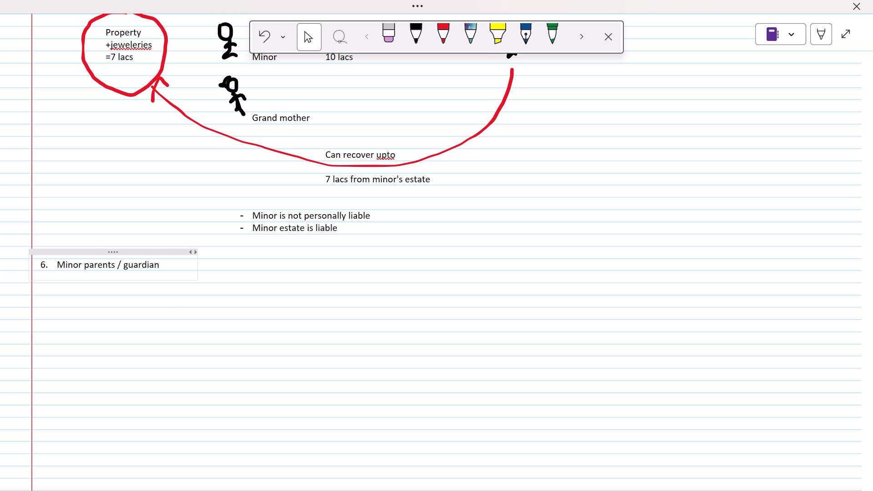
pyautogui.press('s')
pyautogui.press('space')
# Continue the point 6 sentence with "can enter into contract".
pyautogui.write('can')
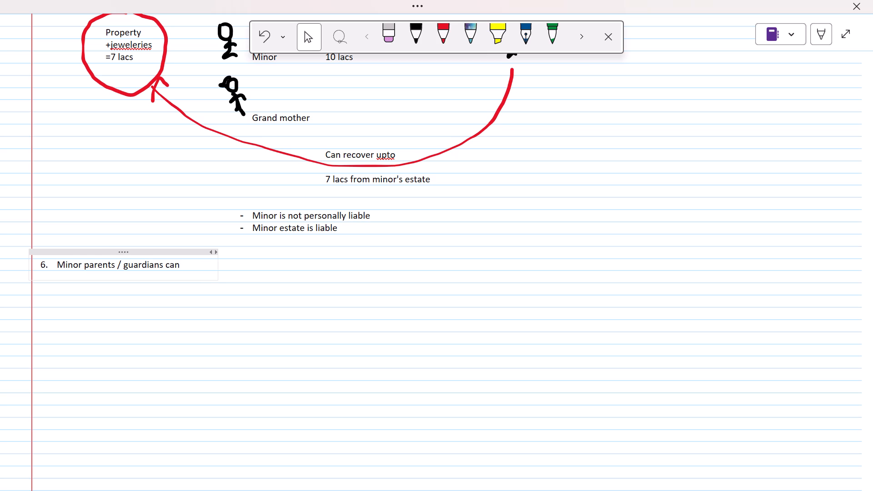
pyautogui.press('space')
pyautogui.press('e')
pyautogui.write('nter')
pyautogui.press('space')
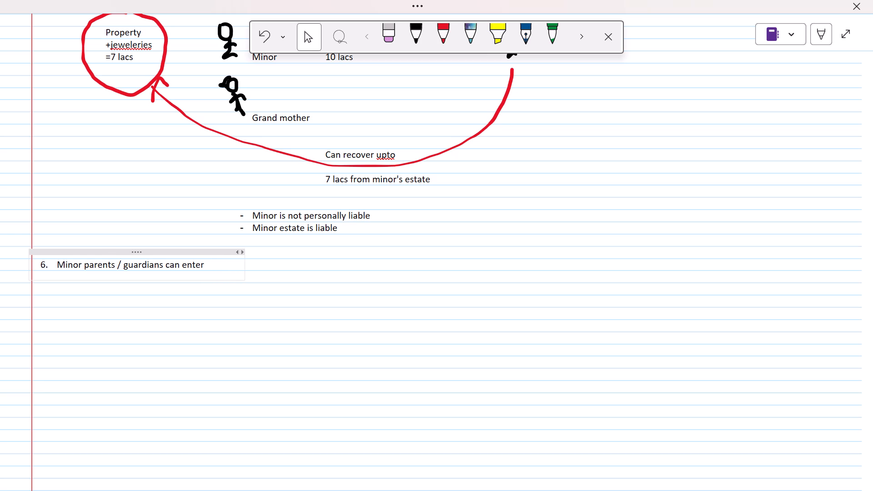
pyautogui.write('into')
pyautogui.press('space')
pyautogui.write('contract')
pyautogui.press('space')
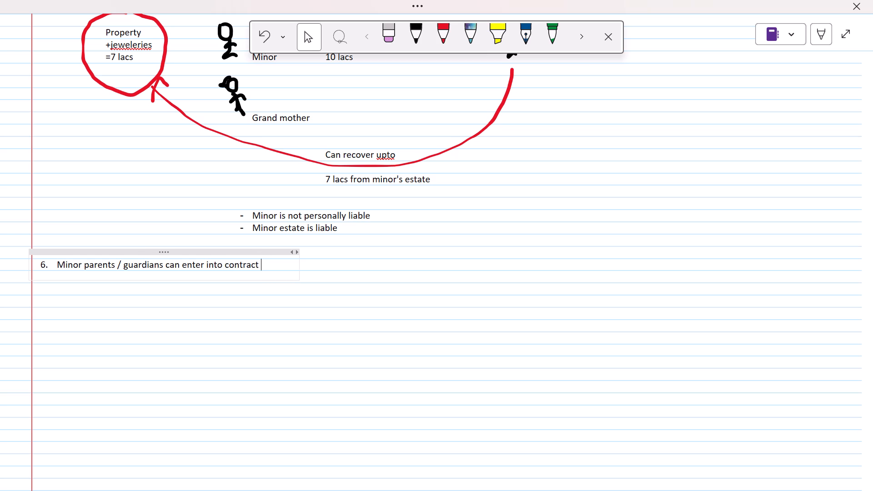
# Continue the point 6 sentence after "contract" with "for the".
pyautogui.press('f')
pyautogui.write('r')
pyautogui.press('space')
pyautogui.press('BackSpace')
pyautogui.press('BackSpace')
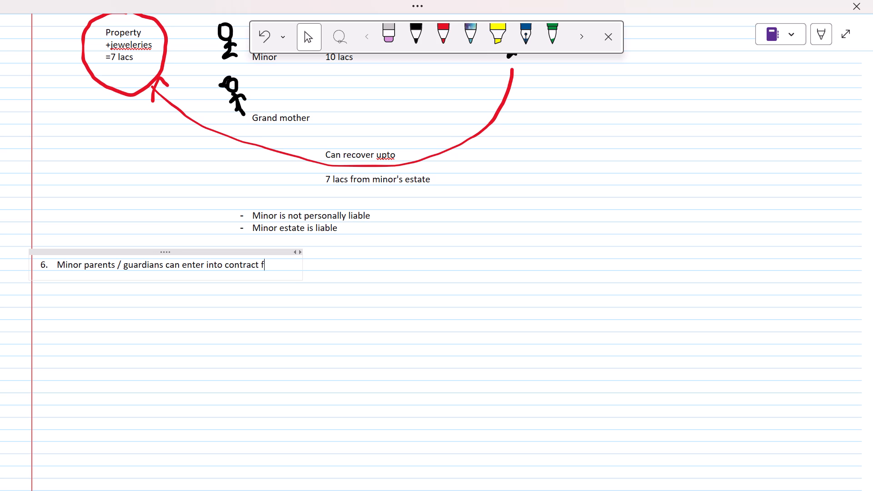
pyautogui.write('or')
pyautogui.press('space')
pyautogui.press('l')
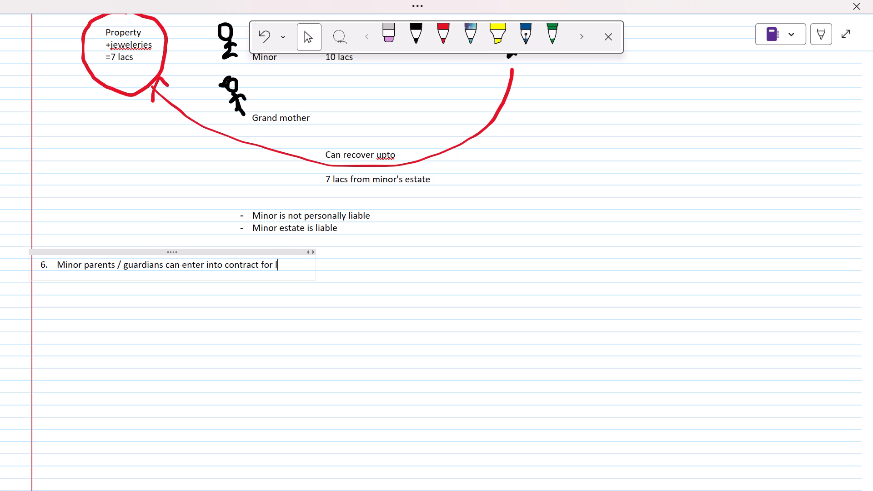
pyautogui.press('BackSpace')
pyautogui.write('the')
pyautogui.press('space')
# Complete the point 6 sentence with "benefit of minor".
pyautogui.write('be')
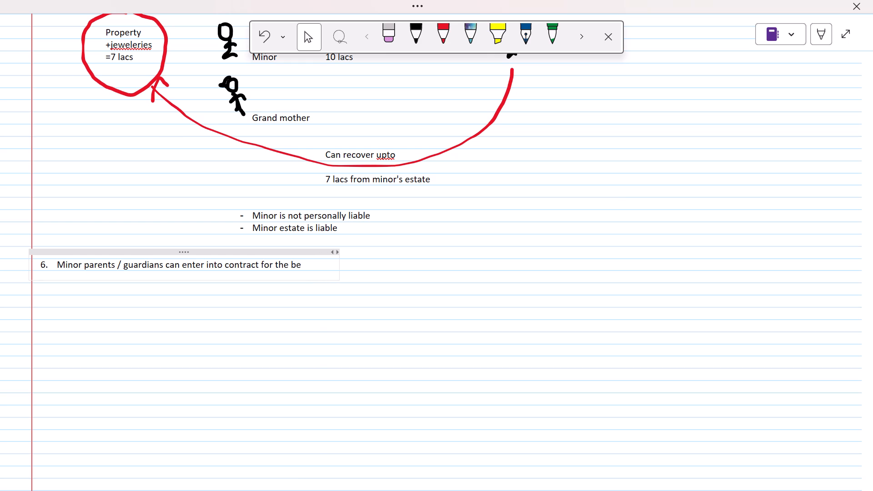
pyautogui.write('nef')
pyautogui.press('i')
pyautogui.write('t')
pyautogui.press('space')
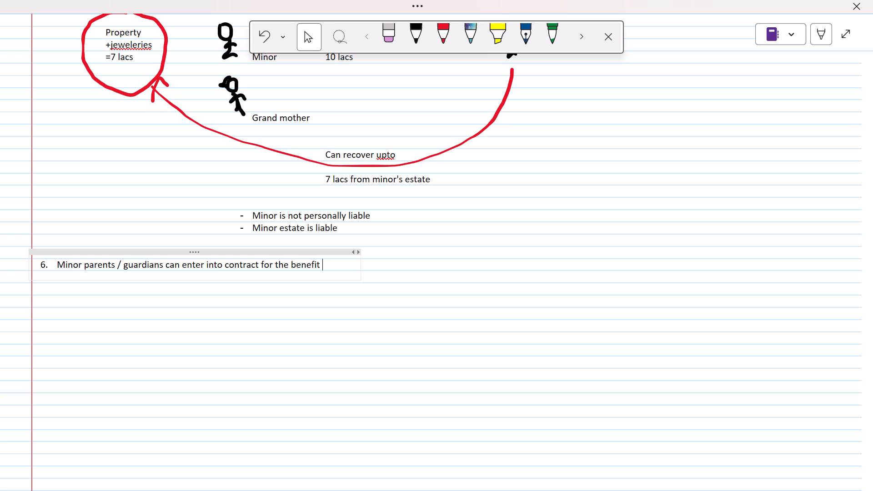
pyautogui.press('p')
pyautogui.press('BackSpace')
pyautogui.write('of')
pyautogui.press('space')
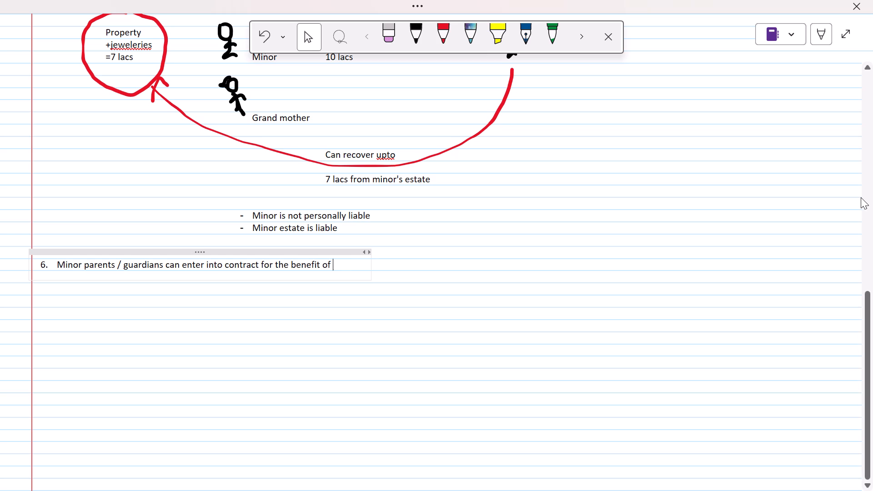
pyautogui.write('minor')
pyautogui.press('space')
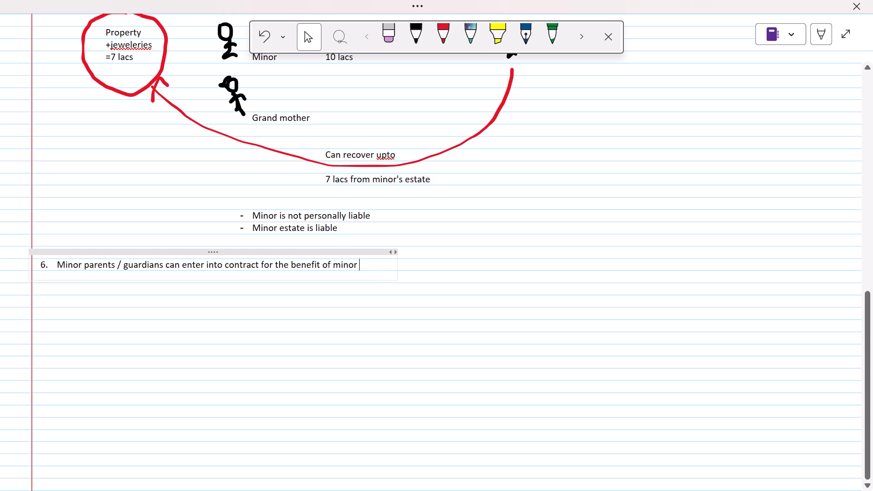
# Start an unnumbered, slightly indented example line beneath point 6 with the label "ex:-".
pyautogui.press('Return')
pyautogui.press('space')
pyautogui.press('BackSpace')
pyautogui.press('BackSpace')
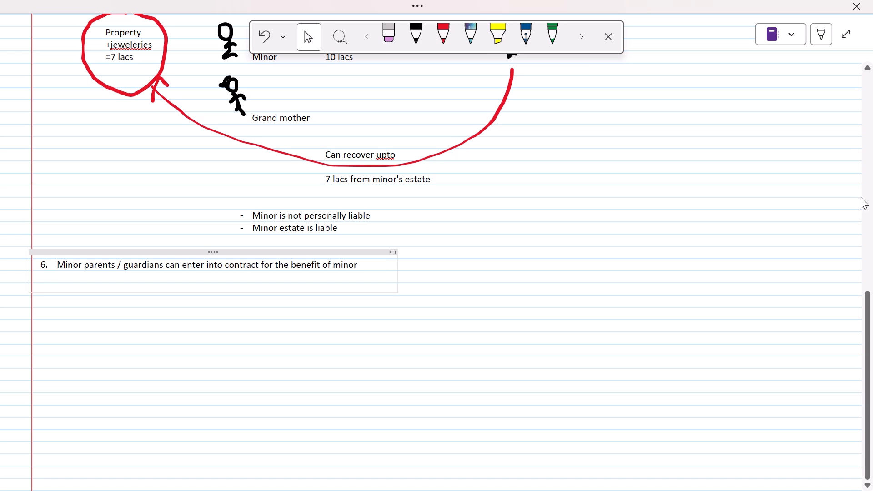
pyautogui.press('space')
pyautogui.press('space')
pyautogui.press('space')
pyautogui.write('ex')
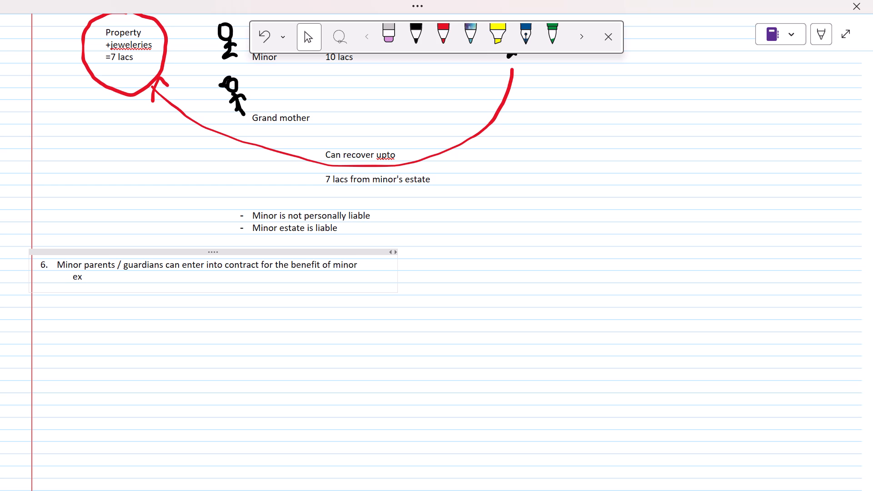
pyautogui.write(':-')
pyautogui.press('space')
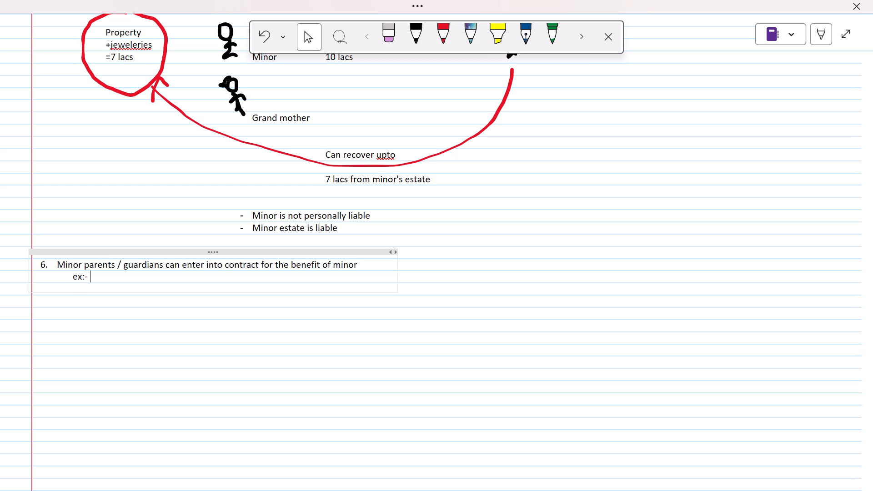
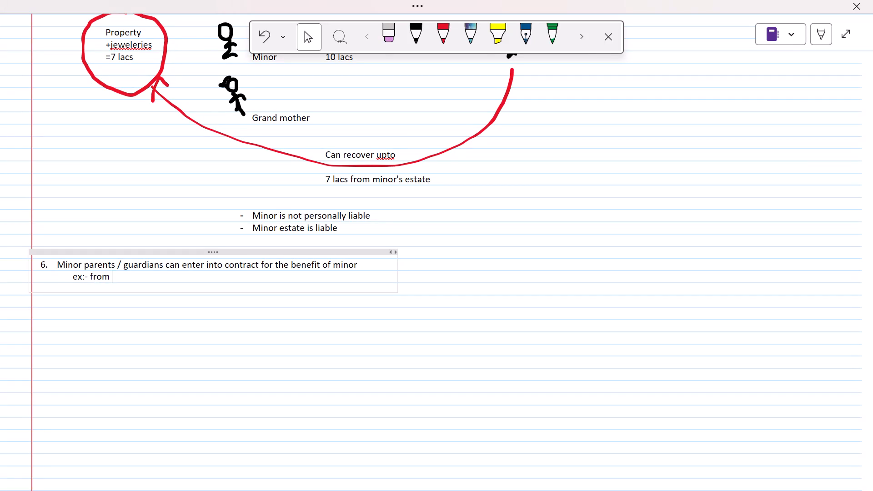
# Complete the example line beneath point 6 after "from" with "opened a savings a/c for minor".
pyautogui.write('opened')
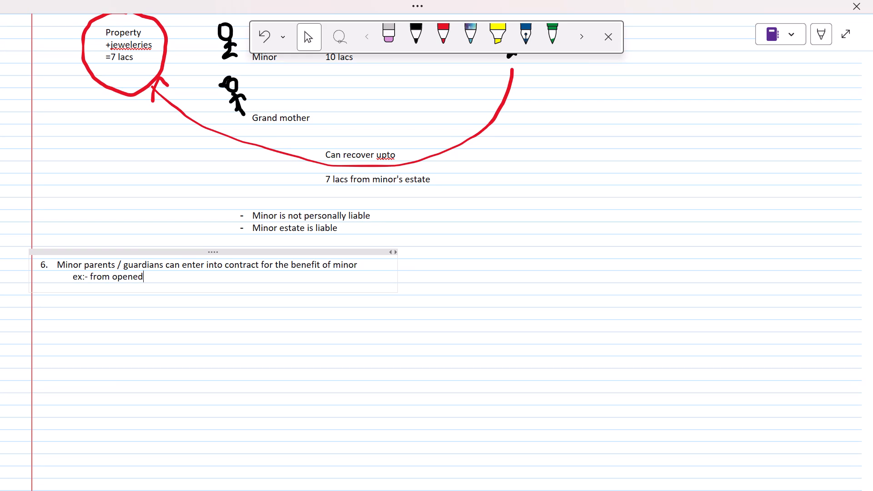
pyautogui.press('space')
pyautogui.write('a s')
pyautogui.write('avings')
pyautogui.press('space')
pyautogui.press('a')
pyautogui.write('/c')
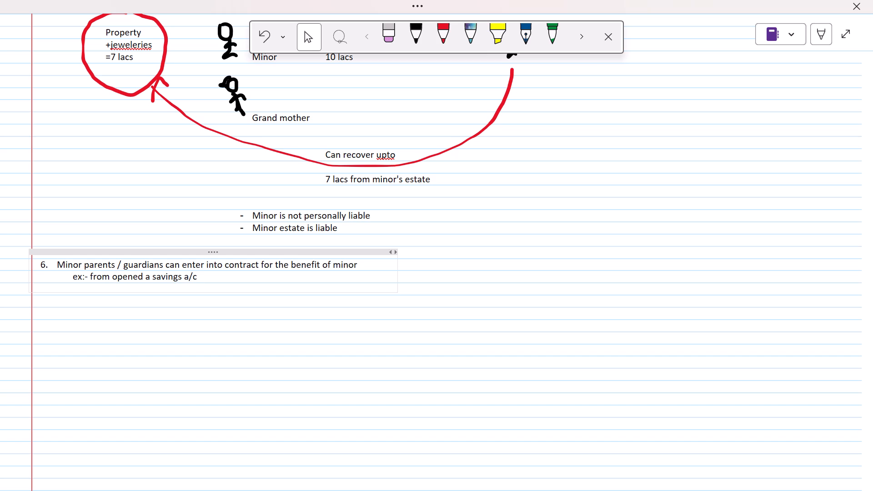
pyautogui.press('space')
pyautogui.write('for')
pyautogui.press('space')
pyautogui.write('mi')
pyautogui.write('nor')
pyautogui.press('space')
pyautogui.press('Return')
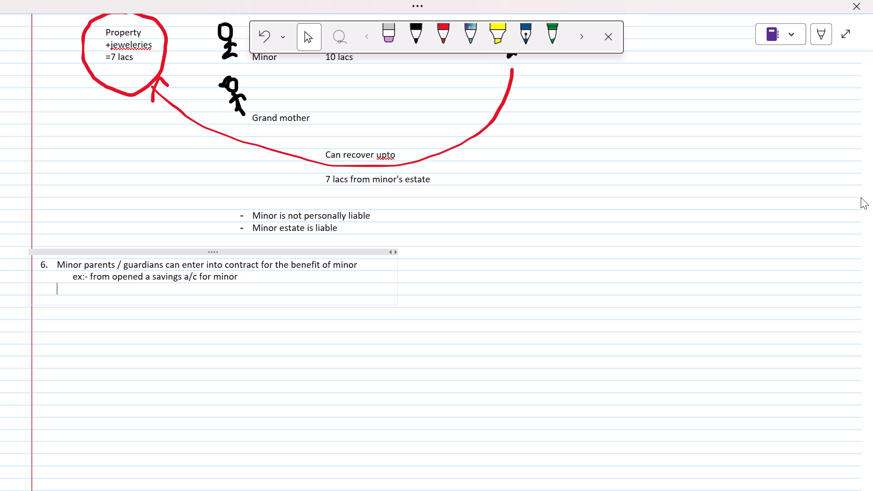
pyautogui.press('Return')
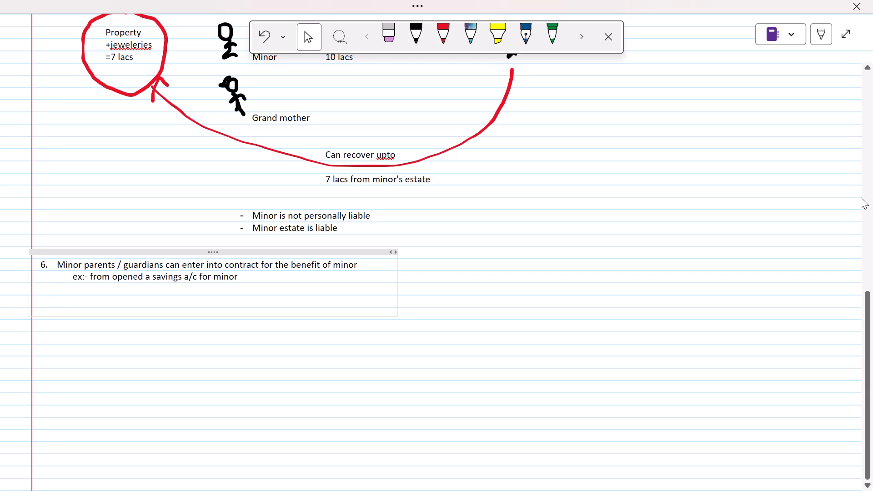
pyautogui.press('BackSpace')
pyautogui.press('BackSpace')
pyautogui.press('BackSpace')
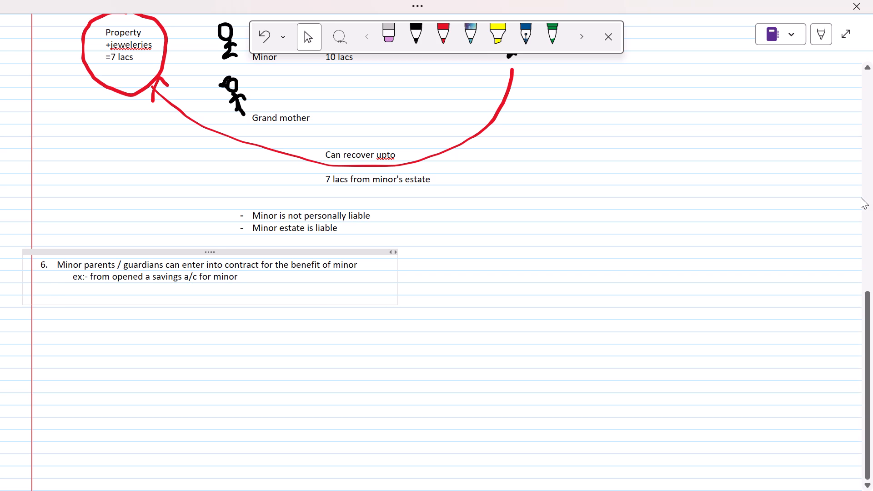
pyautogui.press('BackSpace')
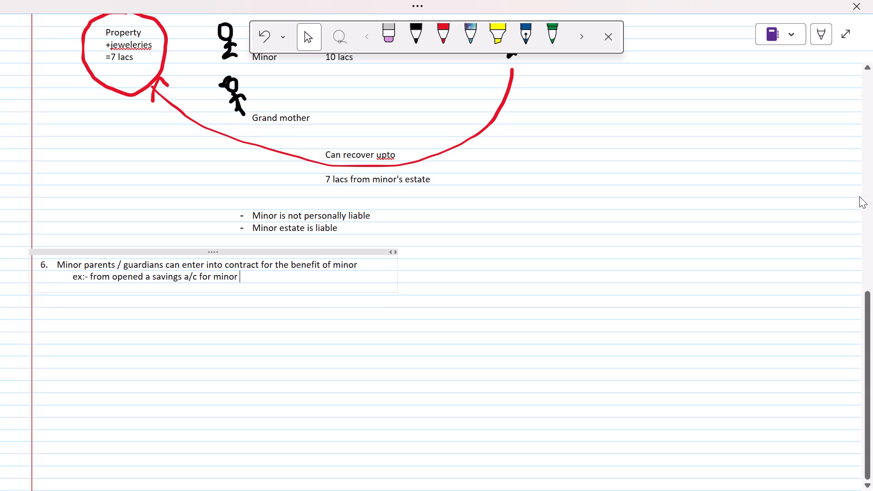
# Start numbered point 7 in a new text block below the point 6 example with "Minor cannot be sued".
pyautogui.scroll(-1, 859, 196)
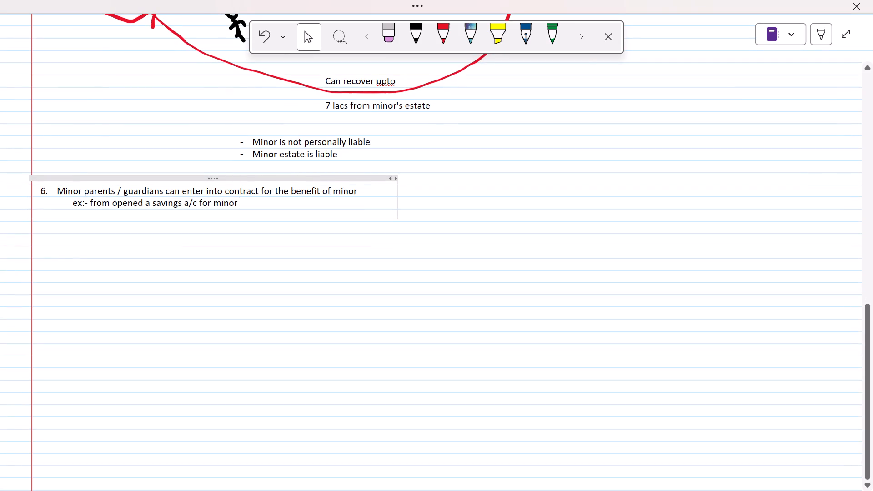
pyautogui.click(33, 239)
pyautogui.write('7.')
pyautogui.press('space')
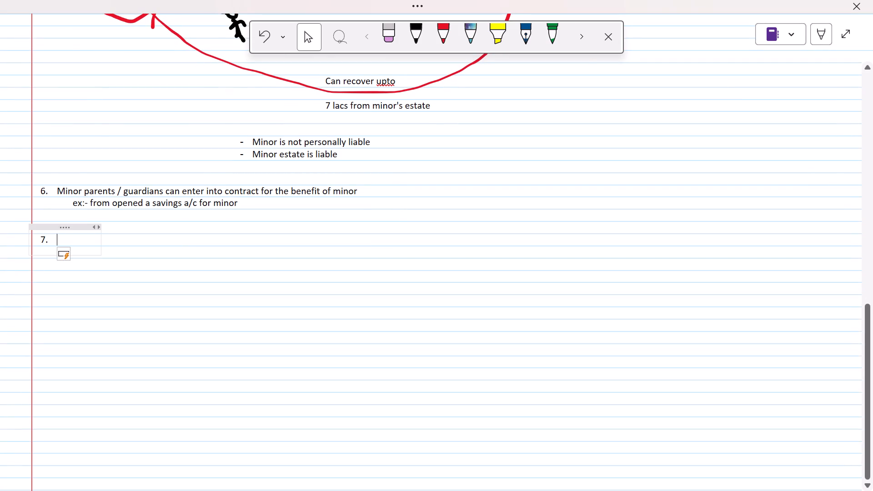
pyautogui.write('minor')
pyautogui.press('space')
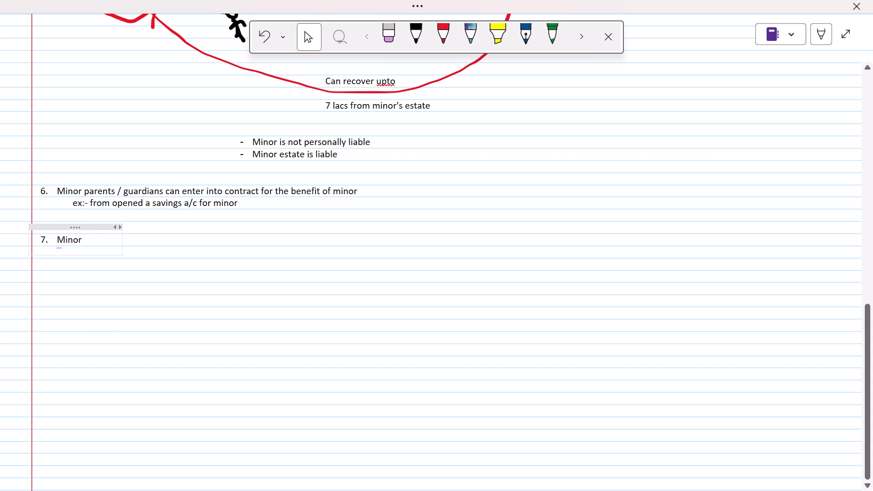
pyautogui.write('cannot')
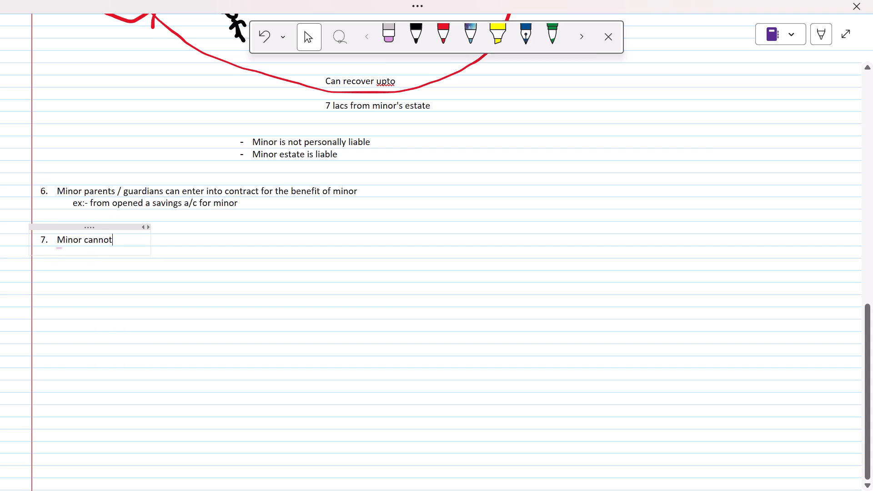
pyautogui.press('space')
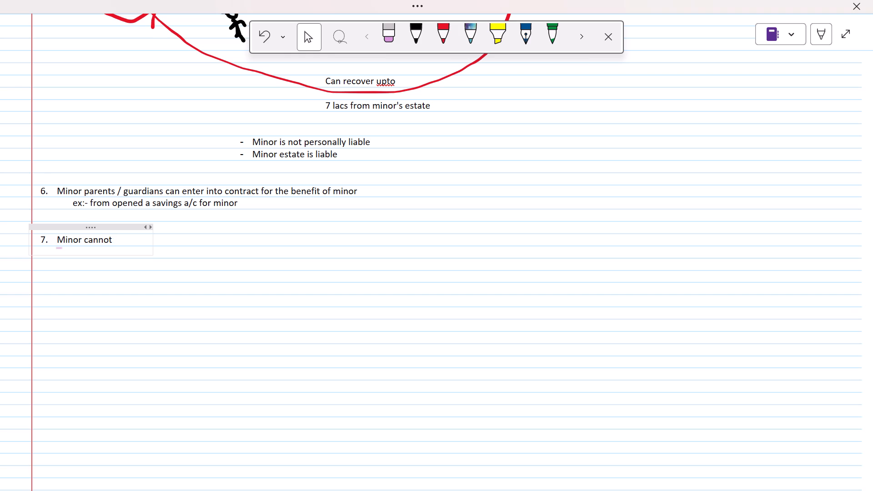
pyautogui.write('be')
pyautogui.press('space')
pyautogui.write('sued')
pyautogui.press('space')
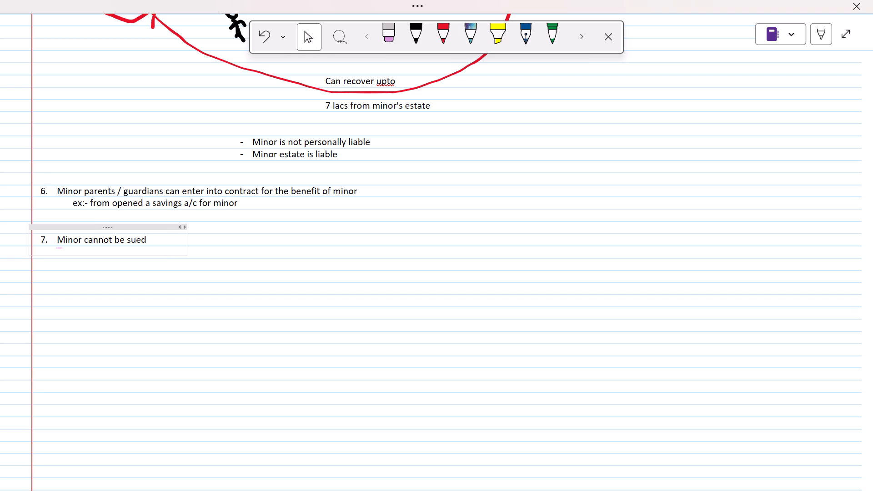
# Complete the point 7 sentence with "for specified performance".
pyautogui.write('for')
pyautogui.press('space')
pyautogui.write('spec')
pyautogui.write('ified')
pyautogui.press('space')
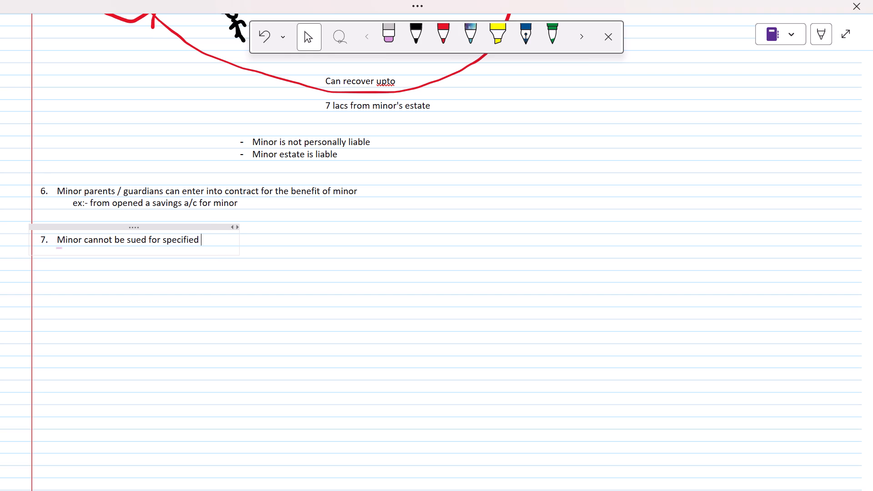
pyautogui.write('pr')
pyautogui.press('BackSpace')
pyautogui.write('er')
pyautogui.press('s')
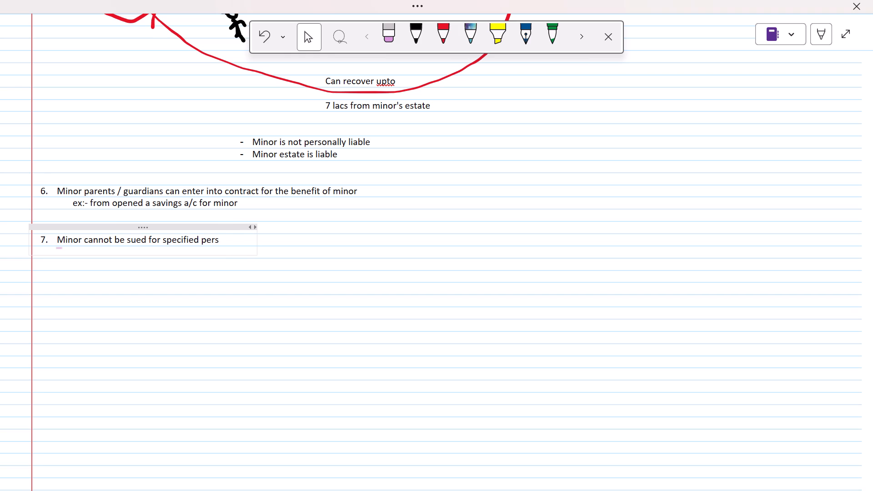
pyautogui.press('BackSpace')
pyautogui.write('formance')
pyautogui.press('space')
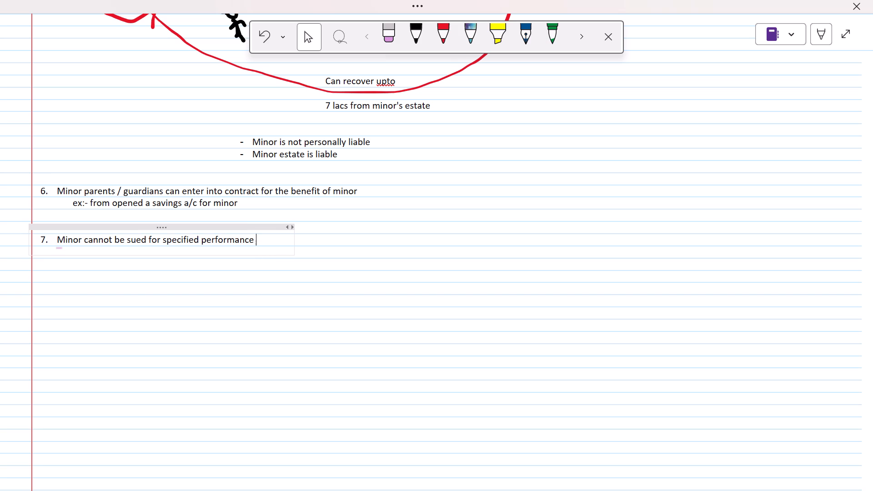
# Start an unnumbered, slightly indented example line beneath point 7 with the label "ex:-".
pyautogui.press('Return')
pyautogui.press('BackSpace')
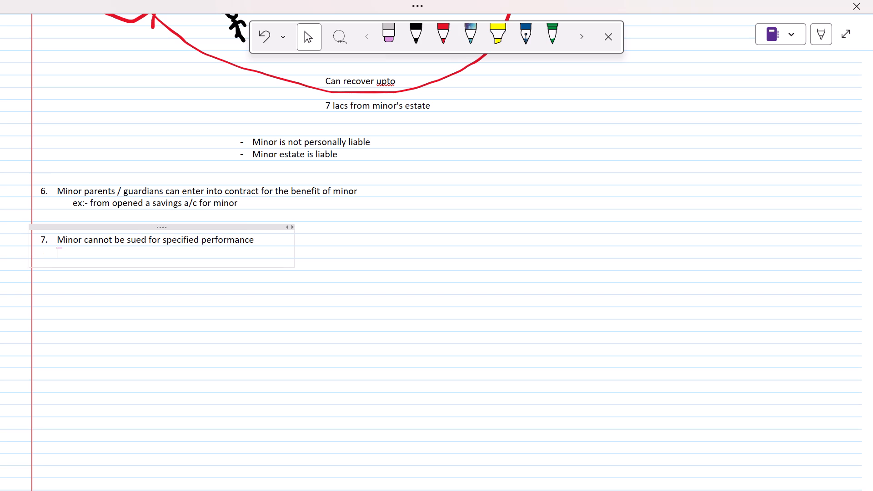
pyautogui.press('space')
pyautogui.press('space')
pyautogui.press('space')
pyautogui.press('space')
pyautogui.press('space')
pyautogui.press('space')
pyautogui.press('space')
pyautogui.press('space')
pyautogui.press('space')
pyautogui.press('space')
pyautogui.press('BackSpace')
pyautogui.press('BackSpace')
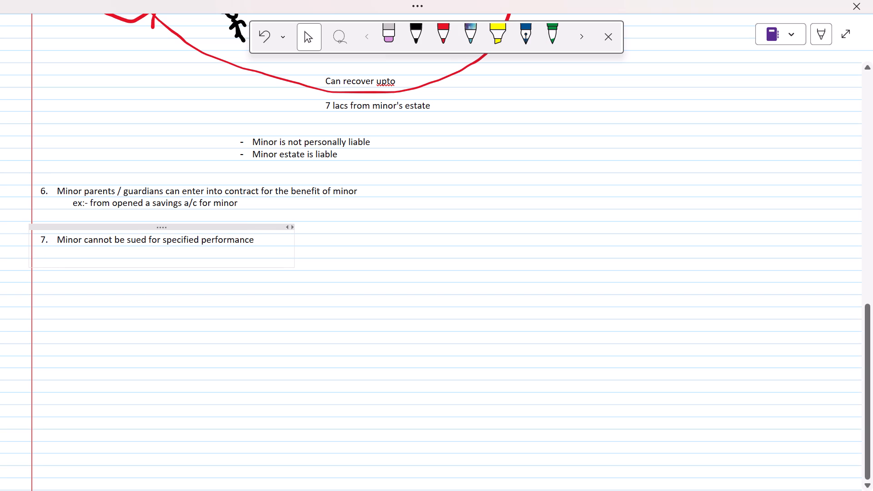
pyautogui.write('ex')
pyautogui.write(':-')
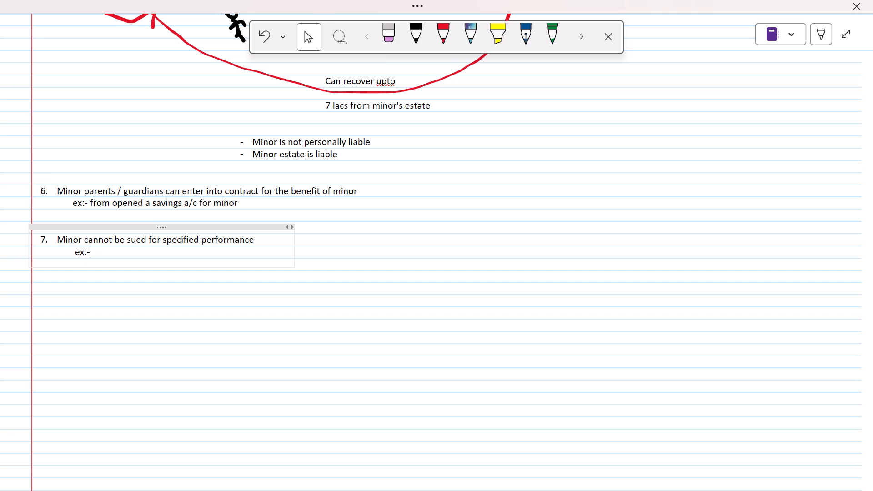
# Complete the example line beneath point 7 after "ex:-" with "child artist cannot be forced to perform".
pyautogui.press('h')
pyautogui.press('BackSpace')
pyautogui.write('child')
pyautogui.press('space')
pyautogui.write('ar')
pyautogui.write('ti')
pyautogui.write('st')
pyautogui.press('space')
pyautogui.write('cannot')
pyautogui.press('space')
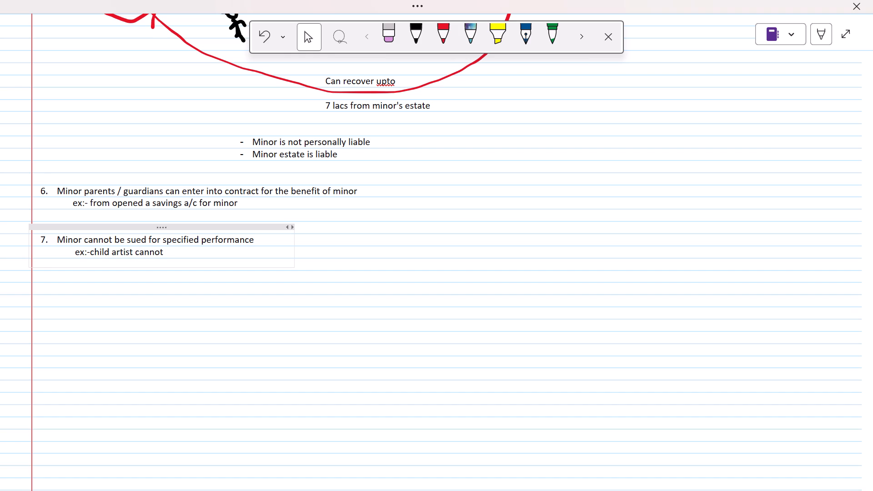
pyautogui.write('be')
pyautogui.press('space')
pyautogui.press('f')
pyautogui.write('orced')
pyautogui.press('space')
pyautogui.write('to p')
pyautogui.write('erform')
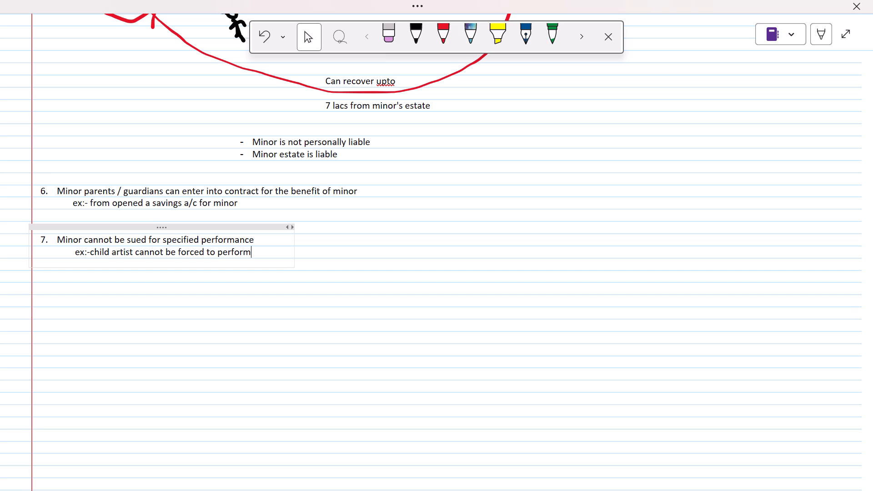
pyautogui.press('space')
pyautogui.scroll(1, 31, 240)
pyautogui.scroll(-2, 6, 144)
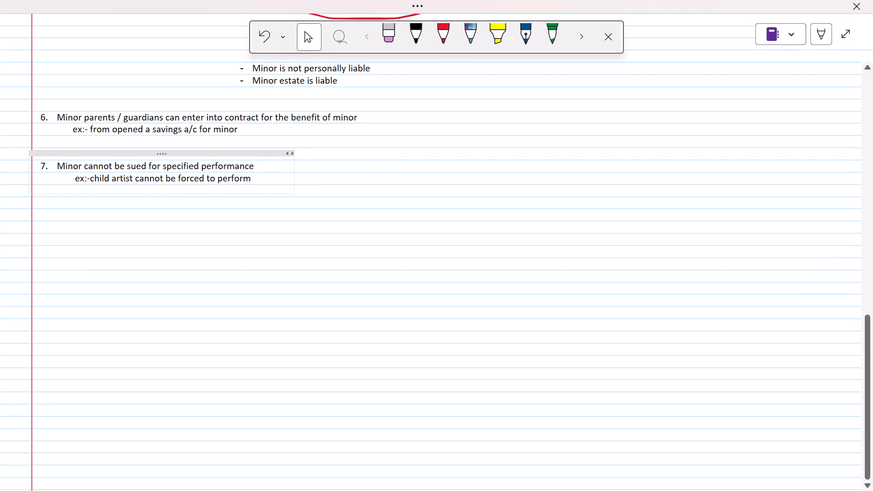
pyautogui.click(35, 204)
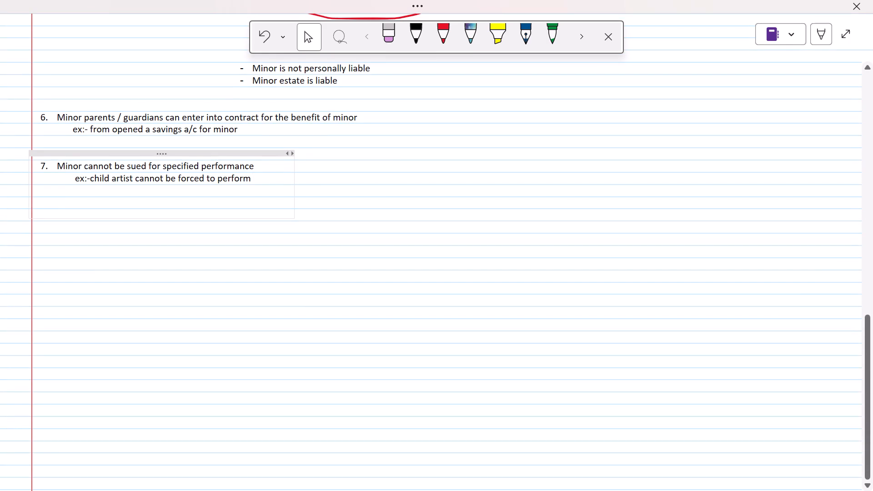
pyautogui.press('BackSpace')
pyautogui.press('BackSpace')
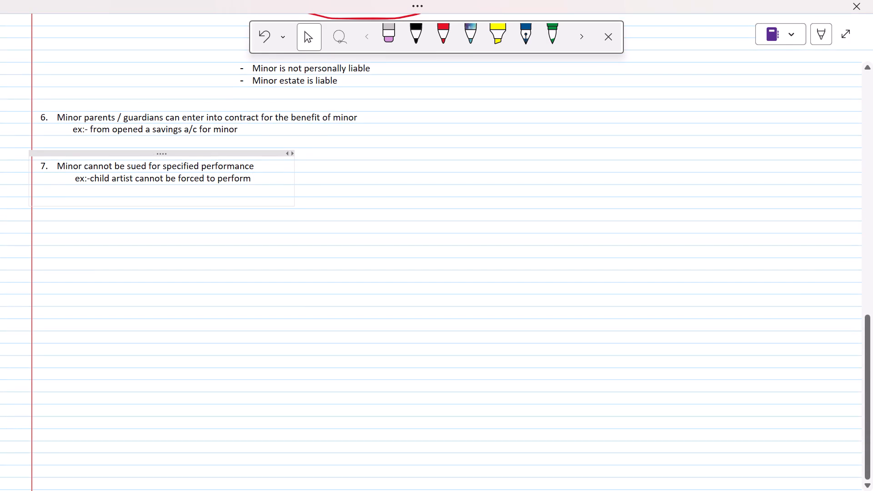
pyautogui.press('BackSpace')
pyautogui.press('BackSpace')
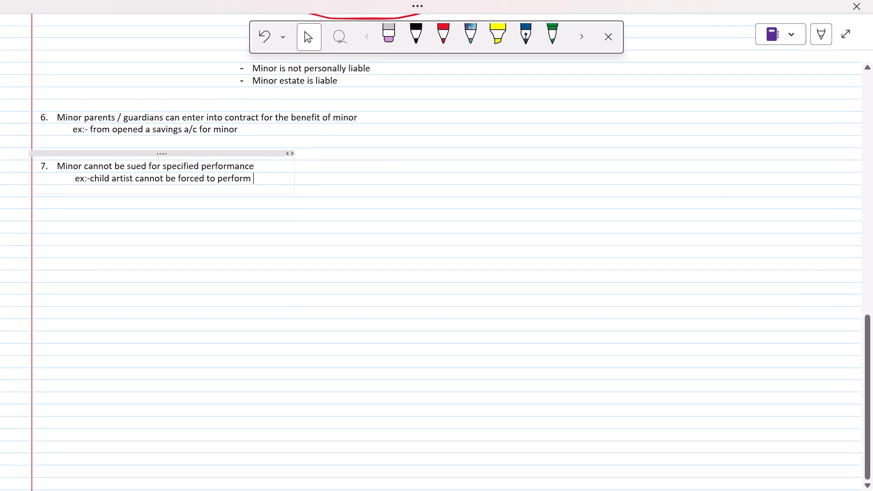
# Add numbered point 8 in a new text block below the point 7 example, reading "Minor cannot be decleared insolvent by govt".
pyautogui.doubleClick(37, 216)
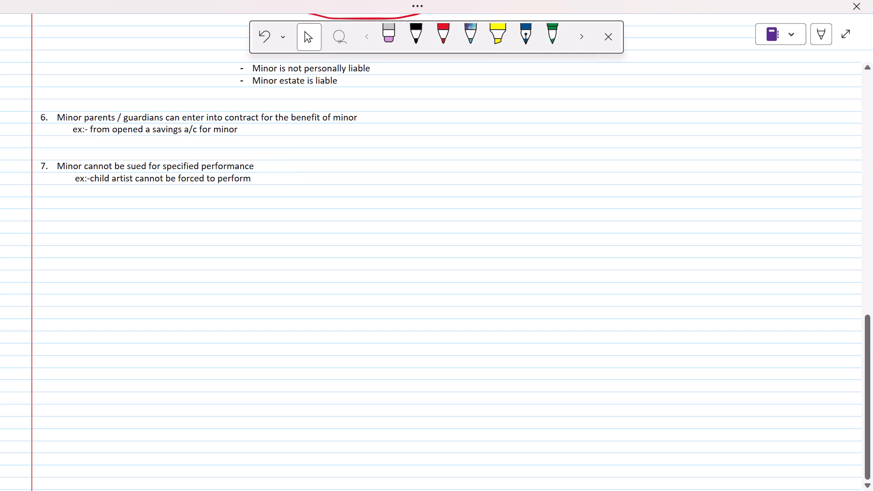
pyautogui.write('8.')
pyautogui.press('space')
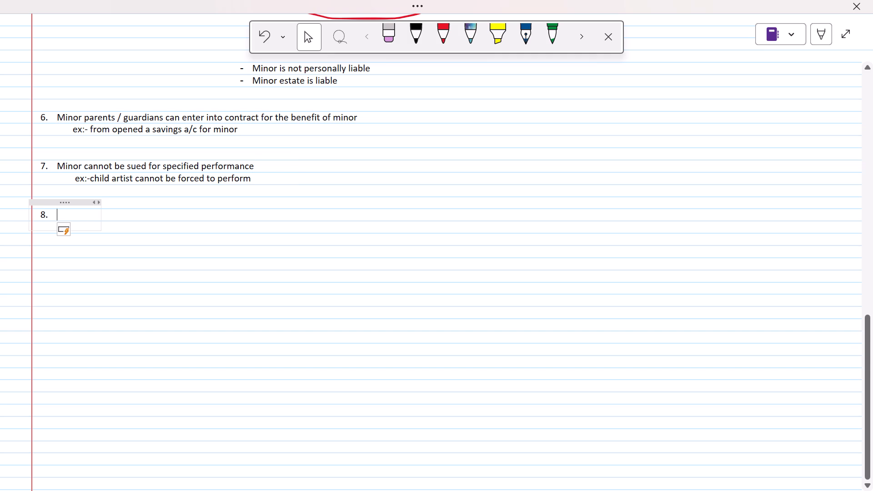
pyautogui.write('minor')
pyautogui.press('space')
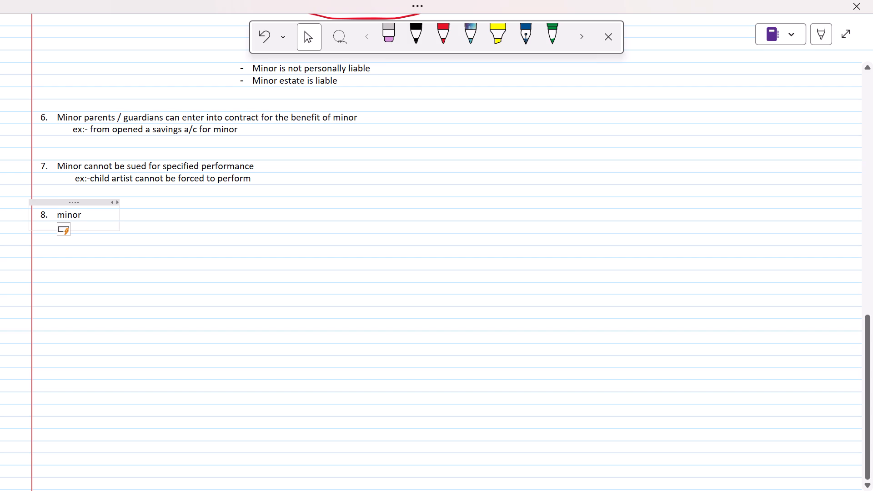
pyautogui.write('cn')
pyautogui.press('BackSpace')
pyautogui.write('annot')
pyautogui.press('space')
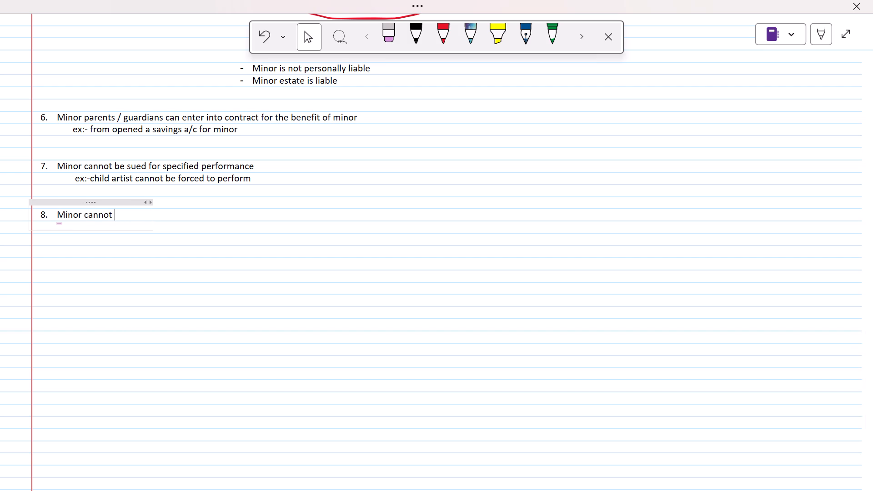
pyautogui.write('be')
pyautogui.press('space')
pyautogui.write('dec')
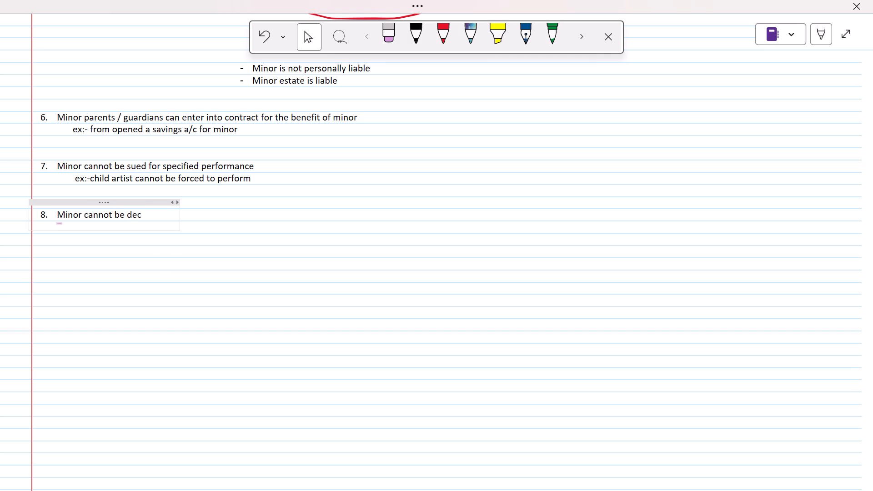
pyautogui.write('leared')
pyautogui.press('space')
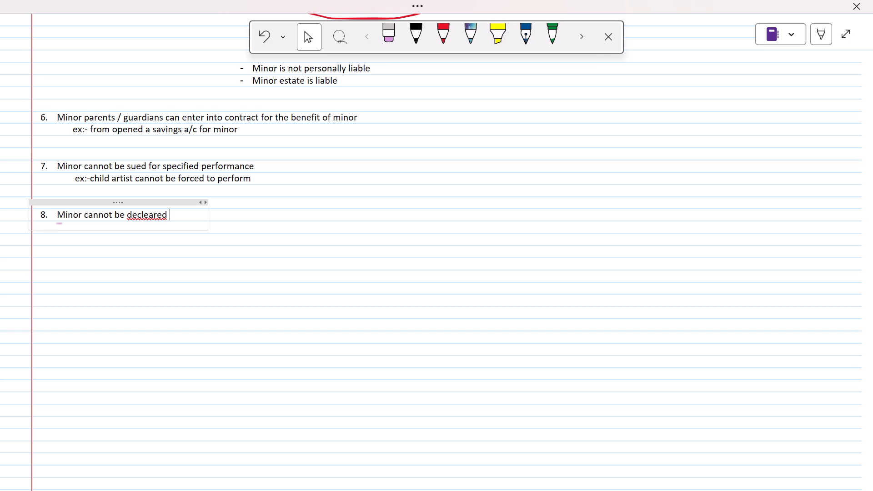
pyautogui.write('inso')
pyautogui.write('lvent')
pyautogui.press('space')
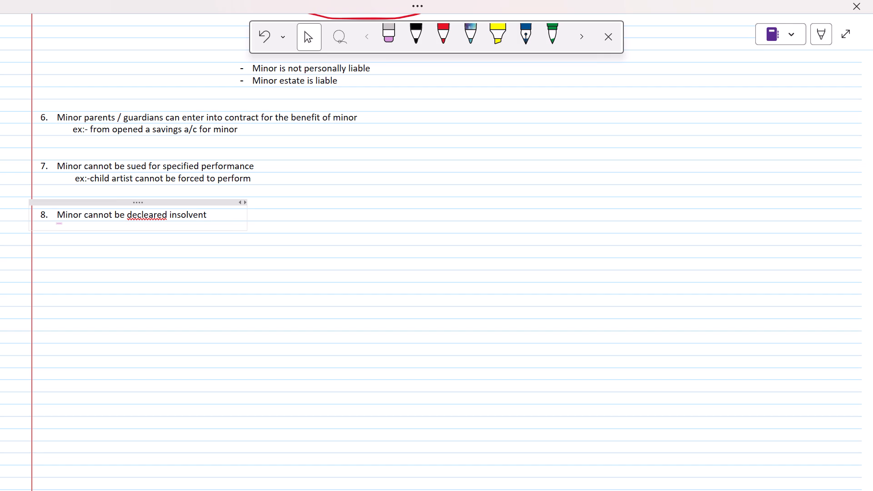
pyautogui.write('by govt')
pyautogui.press('space')
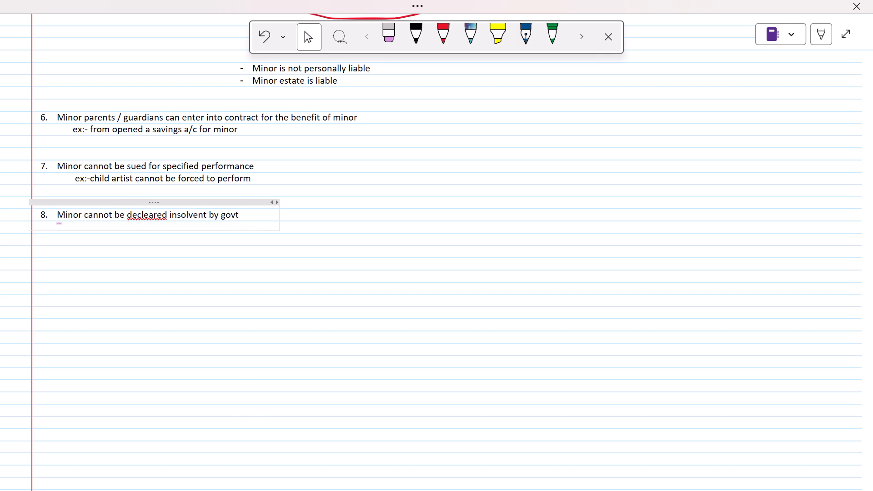
# Start a new line beneath point 8.
pyautogui.press('Return')
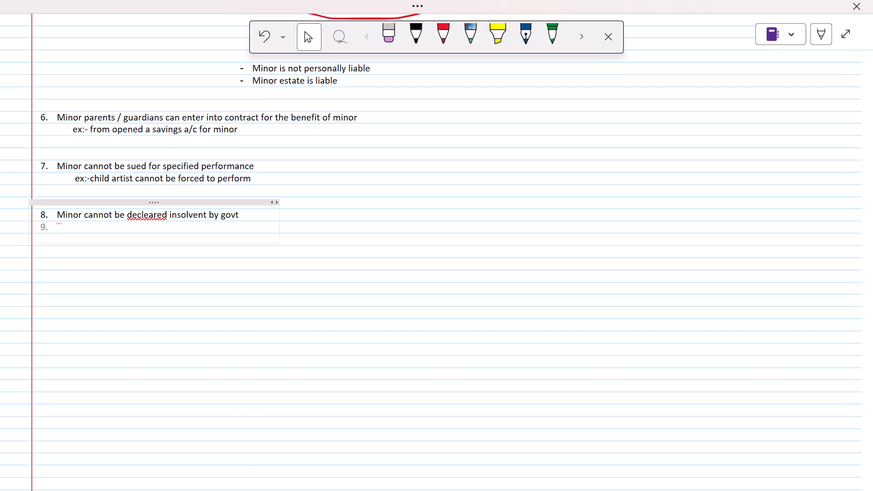
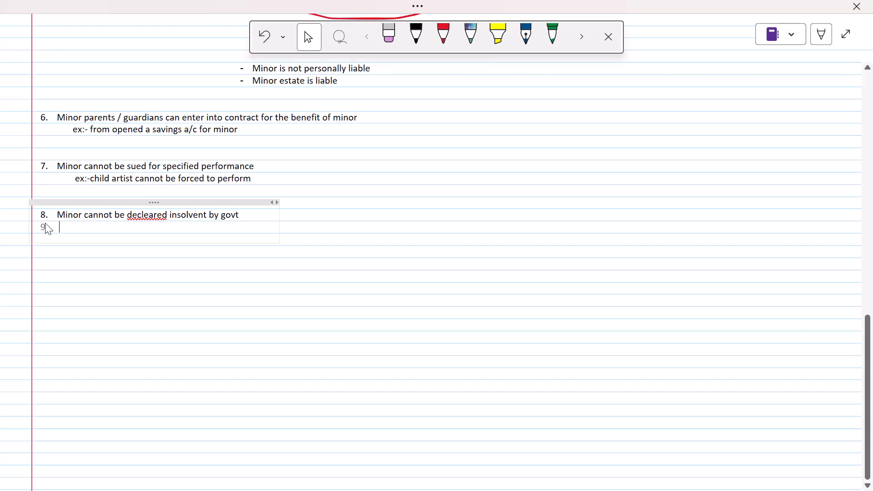
# Begin numbered point 9 on the line beneath point 8 with "Minor can become".
pyautogui.press('=')
pyautogui.press('BackSpace')
pyautogui.press('BackSpace')
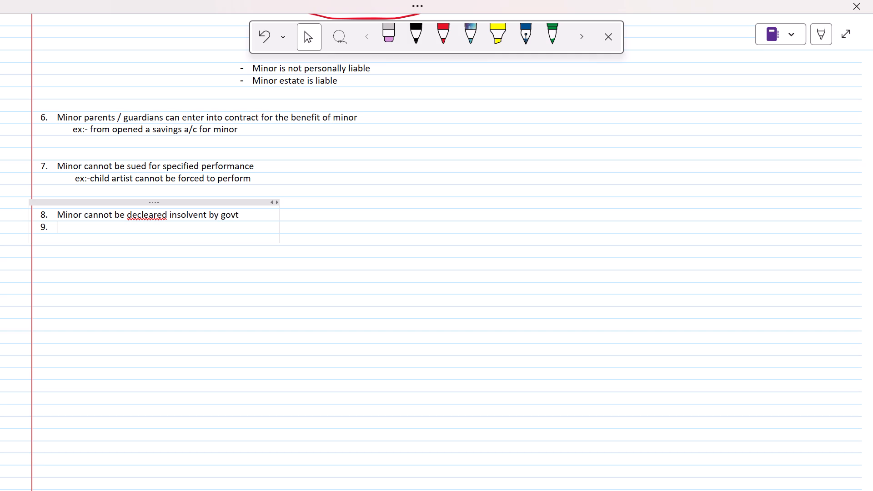
pyautogui.write('minor')
pyautogui.press('space')
pyautogui.write('cannot')
pyautogui.press('space')
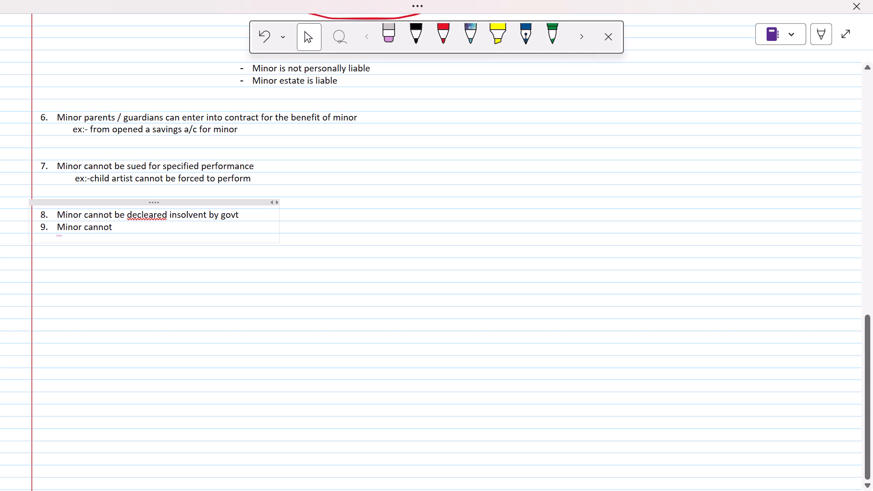
pyautogui.press('b')
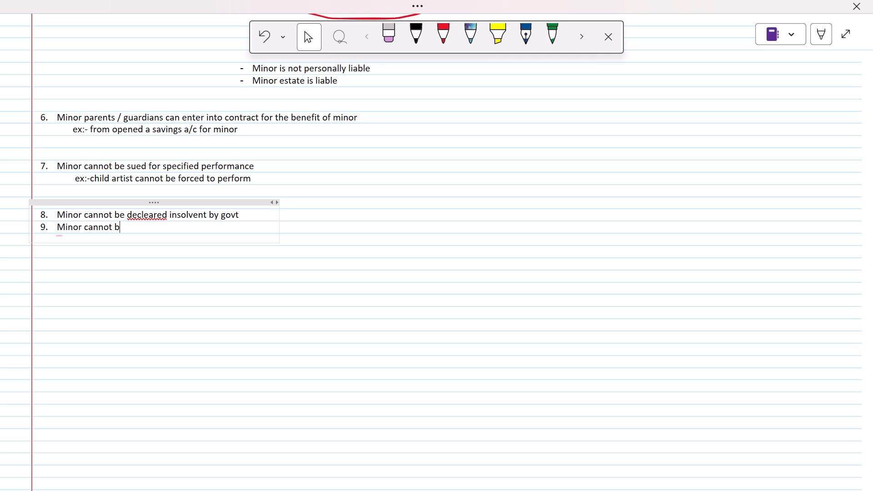
pyautogui.press('BackSpace')
pyautogui.press('BackSpace')
pyautogui.press('BackSpace')
pyautogui.press('BackSpace')
pyautogui.press('BackSpace')
pyautogui.press('BackSpace')
pyautogui.press('BackSpace')
pyautogui.press('BackSpace')
pyautogui.write('can be')
pyautogui.press('space')
pyautogui.press('BackSpace')
pyautogui.write('come')
pyautogui.press('space')
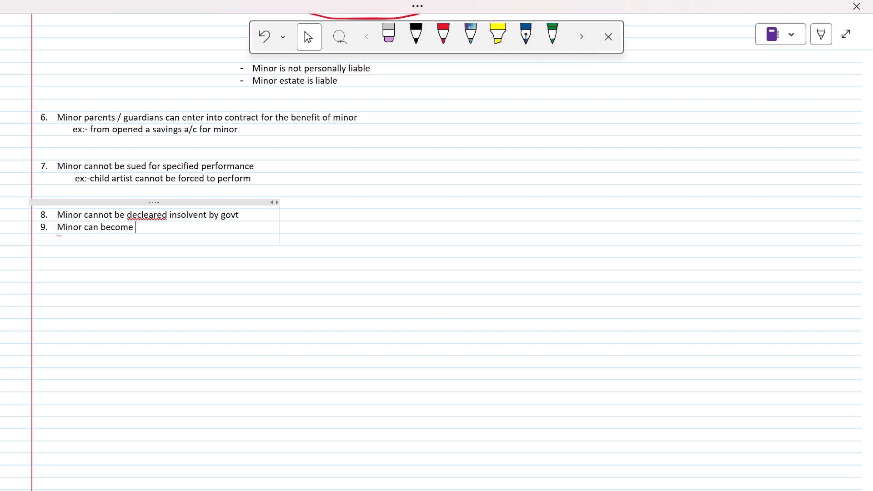
# Continue point 9 after "Minor can become" with "admitted to the benefits of".
pyautogui.write('ad')
pyautogui.write('mite')
pyautogui.press('d')
pyautogui.press('BackSpace')
pyautogui.press('BackSpace')
pyautogui.write('ted to')
pyautogui.press('space')
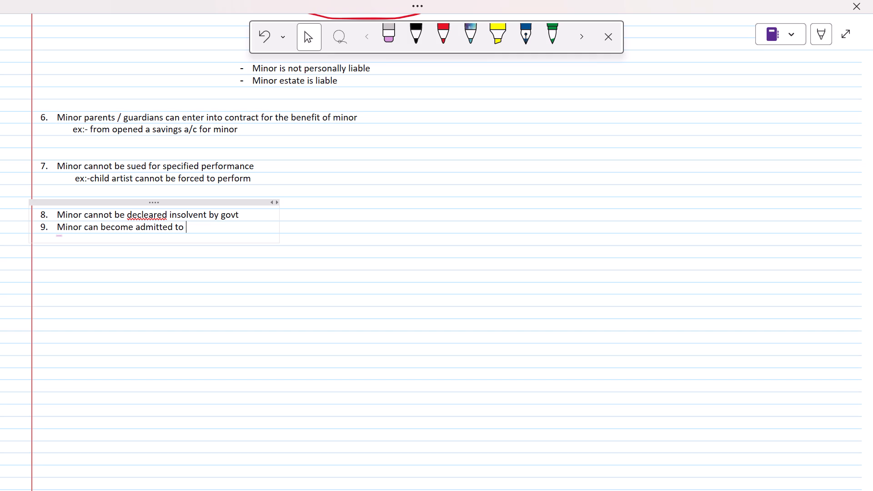
pyautogui.write('the')
pyautogui.press('space')
pyautogui.write('benef')
pyautogui.press('i')
pyautogui.write('ts')
pyautogui.press('space')
pyautogui.write('of')
pyautogui.press('space')
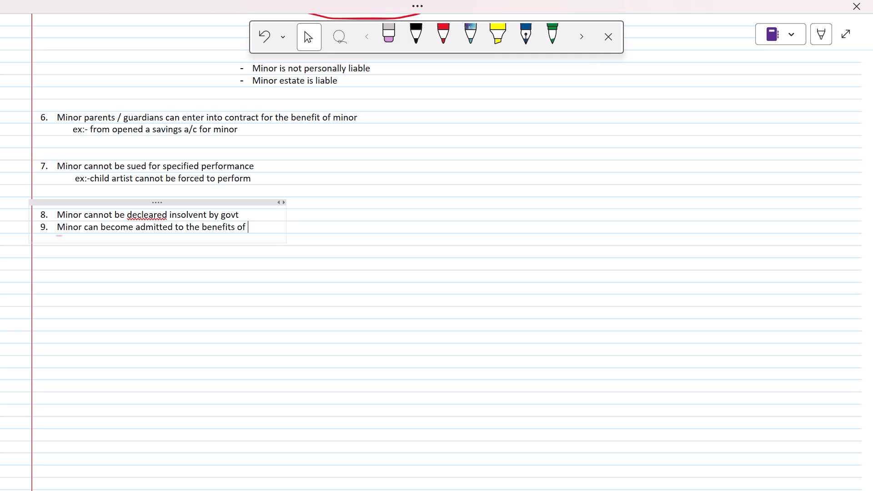
# Complete point 9 with "partnership with the consent of all partners".
pyautogui.write('parti')
pyautogui.press('BackSpace')
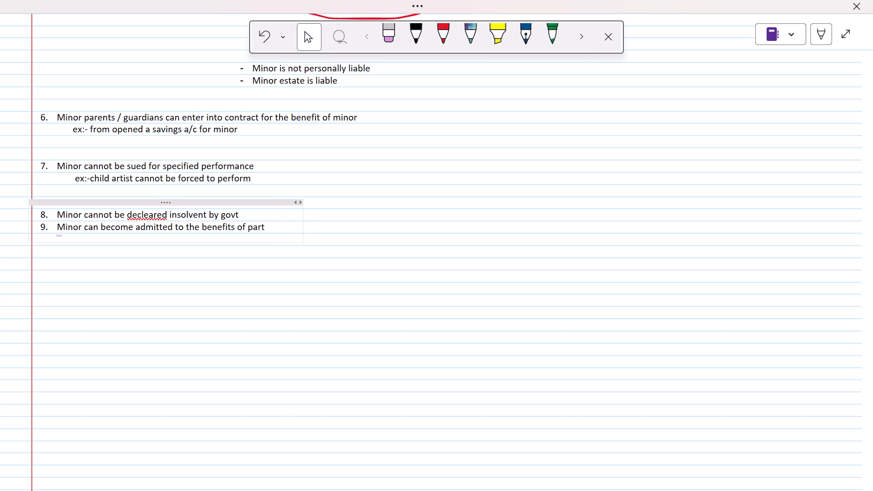
pyautogui.press('e')
pyautogui.press('BackSpace')
pyautogui.write('nersi')
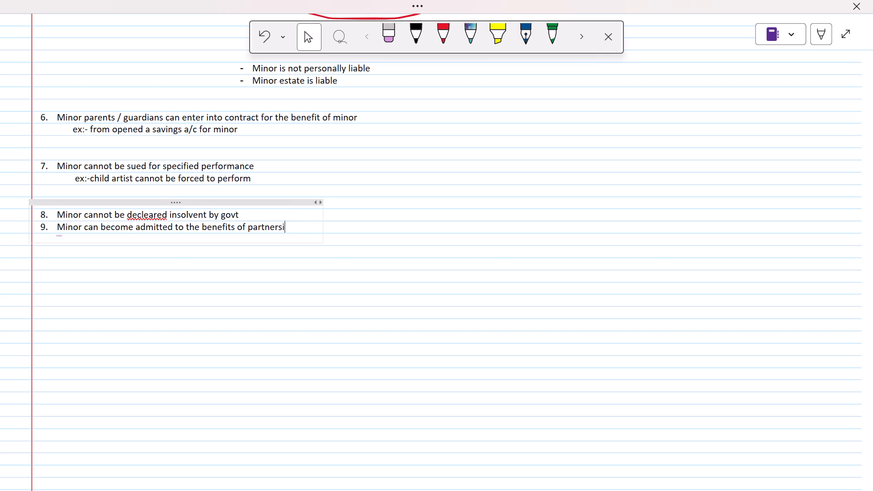
pyautogui.press('BackSpace')
pyautogui.write('hip')
pyautogui.press('space')
pyautogui.write('with the co')
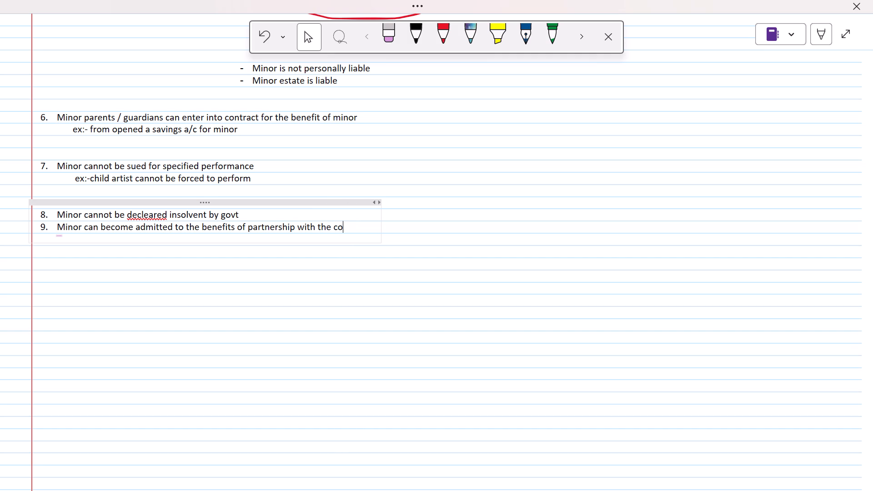
pyautogui.press('BackSpace')
pyautogui.press('o')
pyautogui.write('nsent of all')
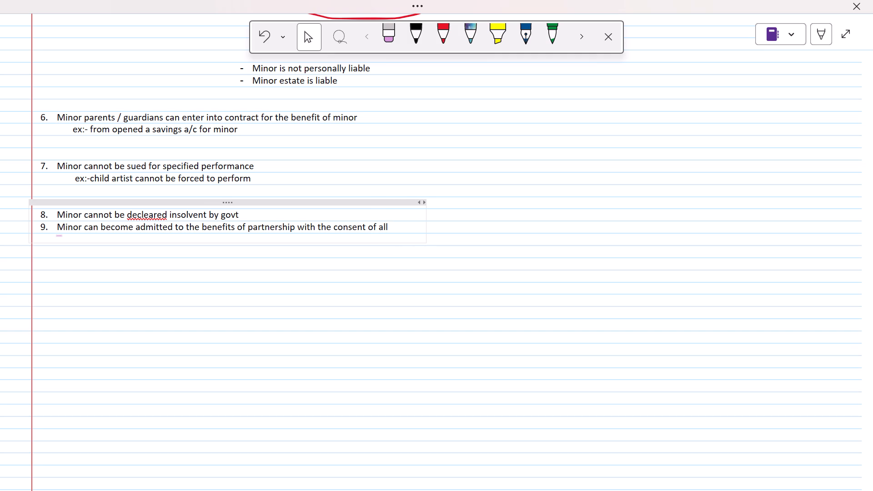
pyautogui.press('space')
pyautogui.write('part')
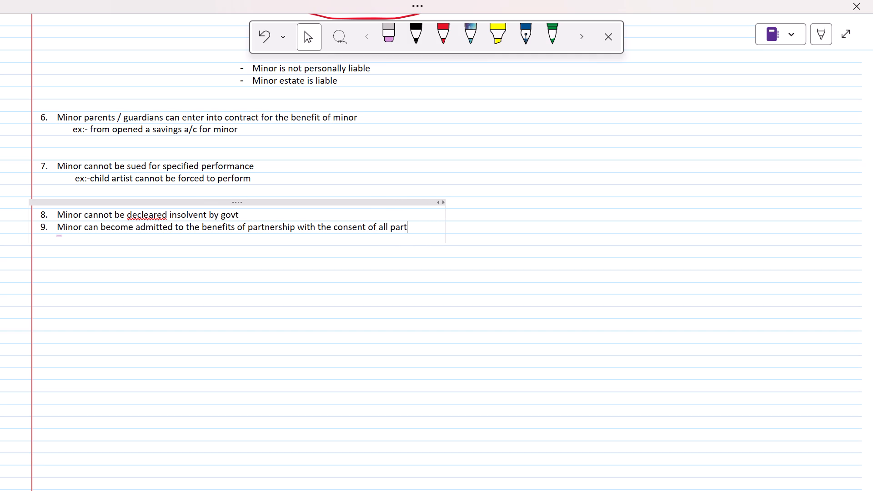
pyautogui.write('ners')
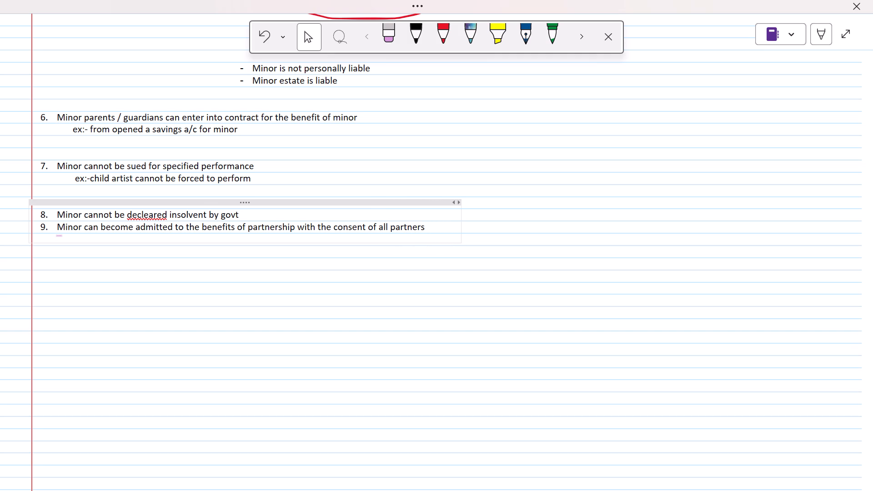
pyautogui.press('space')
# Add numbered point 10 beneath point 9, reading "Agent karega principal bharega".
pyautogui.press('Return')
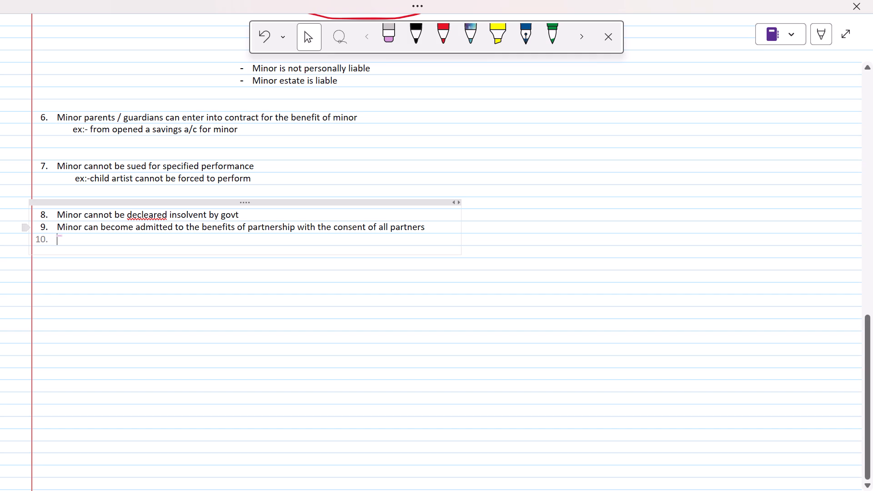
pyautogui.write('ag')
pyautogui.write('ent')
pyautogui.press('space')
pyautogui.write('ka')
pyautogui.write('rega')
pyautogui.press('space')
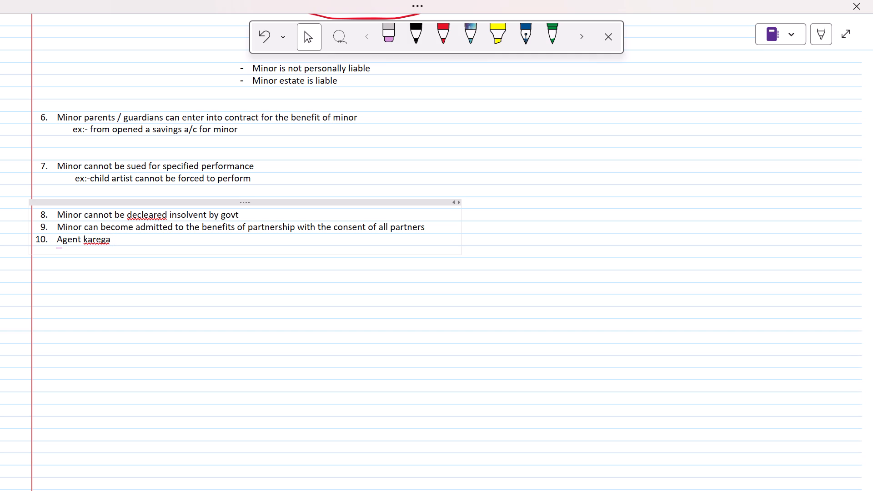
pyautogui.write('principal bharega')
pyautogui.press('space')
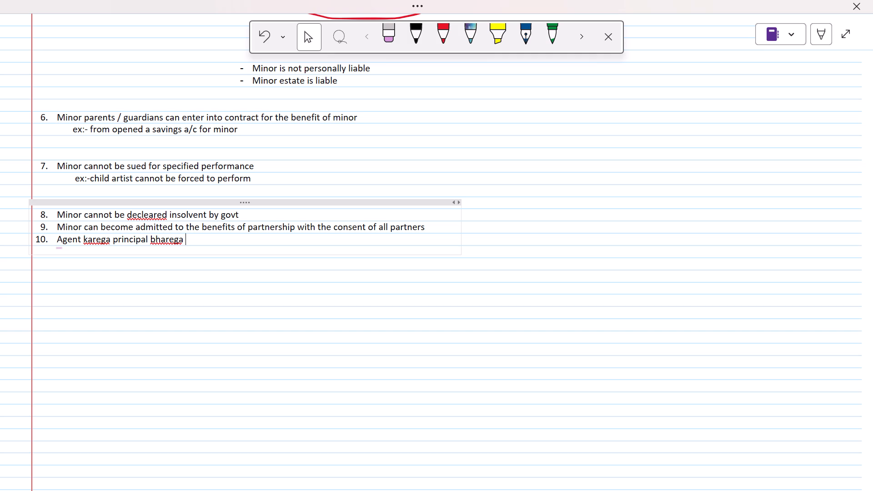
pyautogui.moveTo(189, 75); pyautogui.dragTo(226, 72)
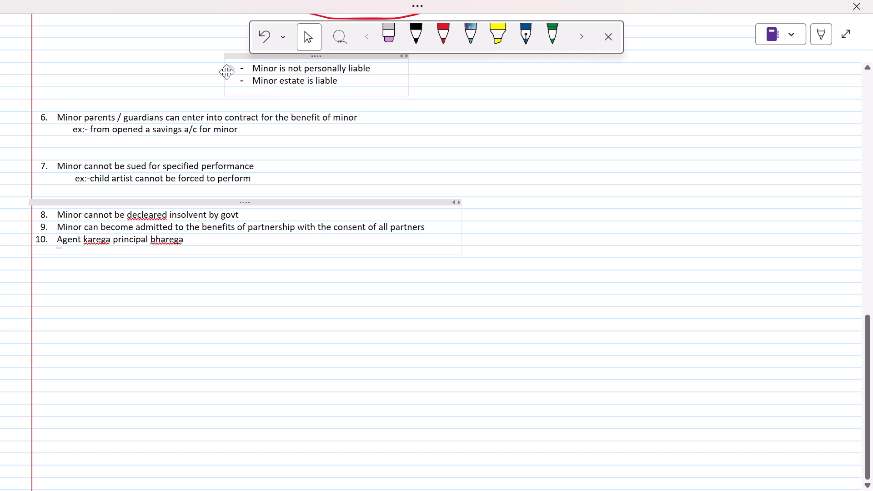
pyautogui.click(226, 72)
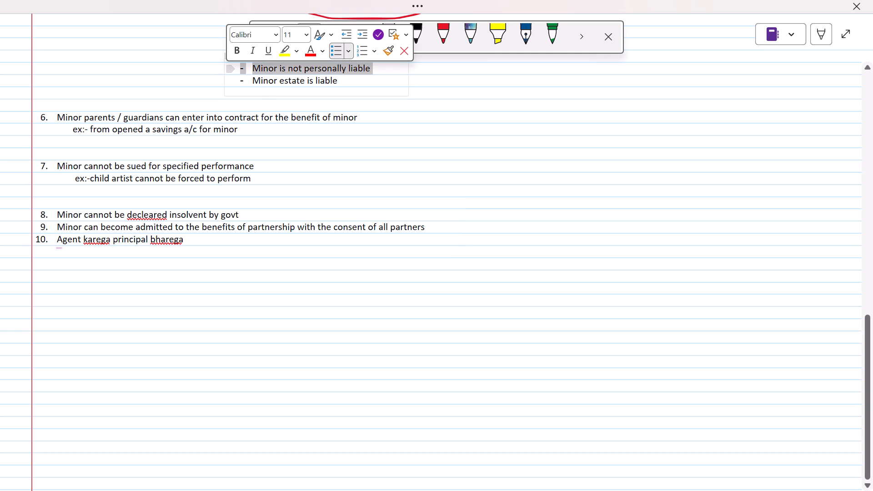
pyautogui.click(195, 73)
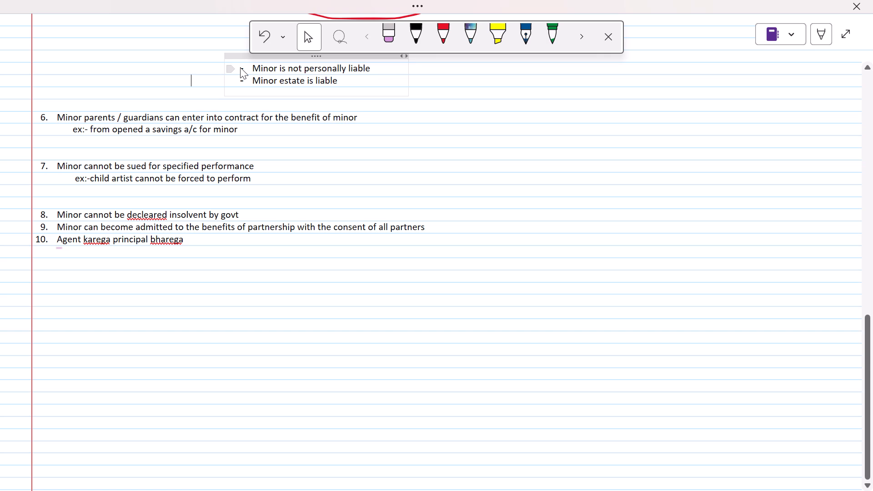
# Draw a black pen rectangle in the blank space beside points 8 to 10.
pyautogui.click(441, 37)
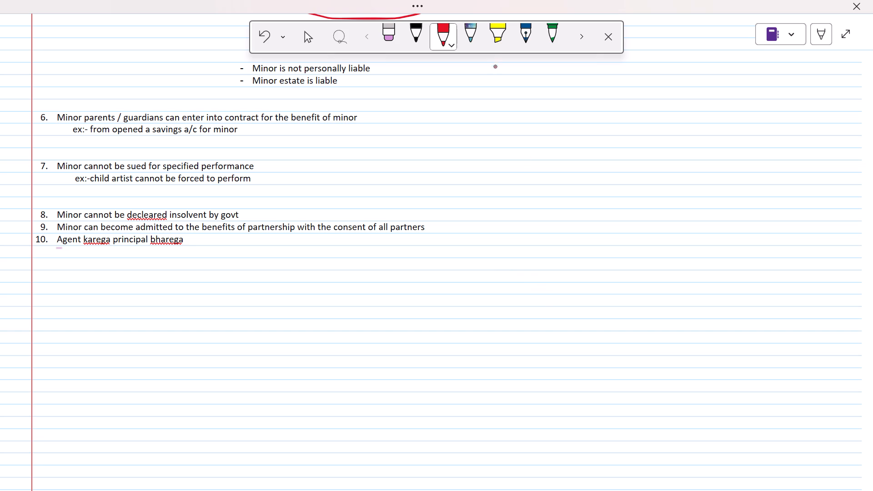
pyautogui.click(422, 33)
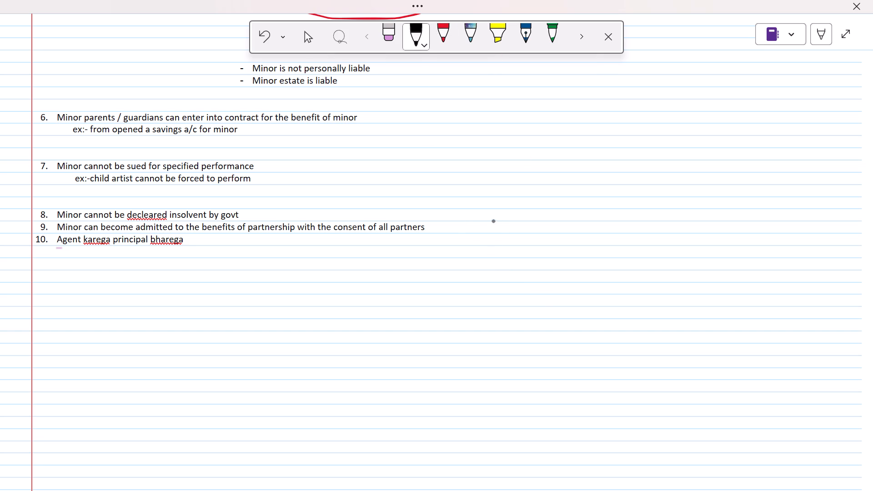
pyautogui.click(474, 210)
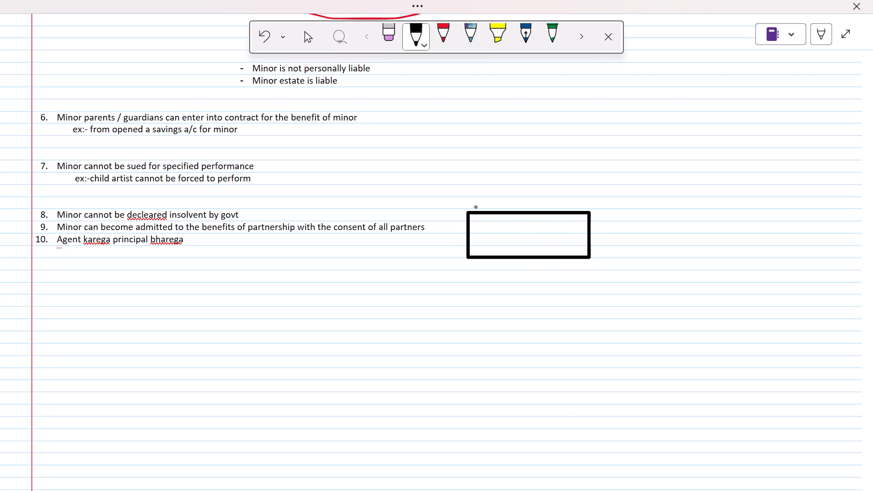
# Draw two small red pen stick figures side by side in the left half of the black rectangle.
pyautogui.doubleClick(452, 41)
pyautogui.click(608, 204)
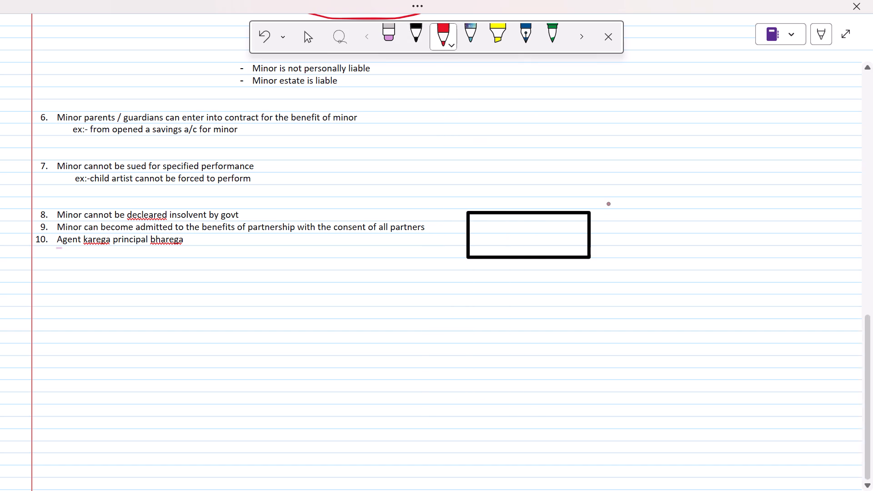
pyautogui.click(486, 217)
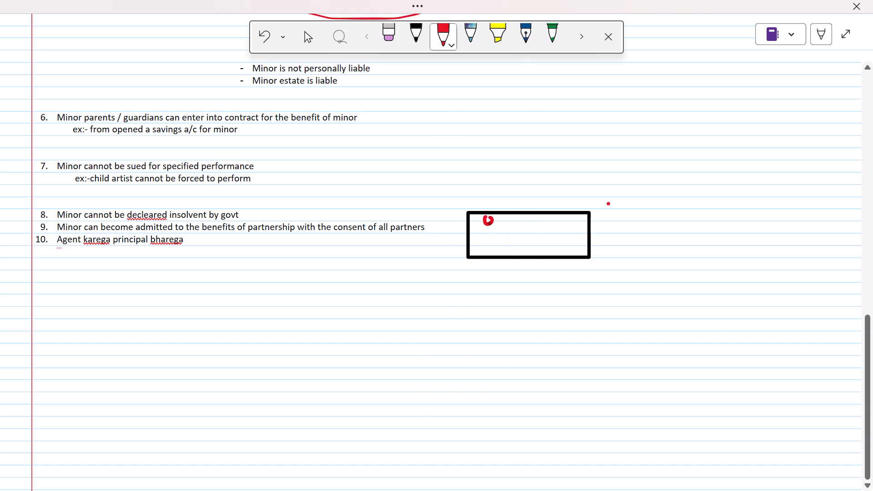
pyautogui.moveTo(491, 226); pyautogui.dragTo(498, 243)
pyautogui.moveTo(493, 230); pyautogui.dragTo(488, 234)
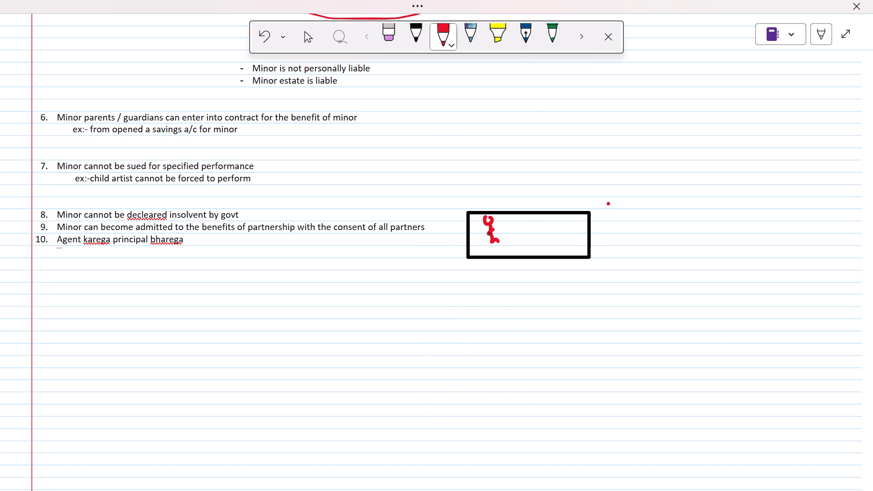
pyautogui.moveTo(488, 234); pyautogui.dragTo(497, 235)
pyautogui.moveTo(504, 223); pyautogui.dragTo(512, 225)
pyautogui.moveTo(512, 225); pyautogui.dragTo(508, 221)
pyautogui.moveTo(508, 231); pyautogui.dragTo(514, 245)
pyautogui.moveTo(507, 230); pyautogui.dragTo(505, 236)
pyautogui.moveTo(505, 236); pyautogui.dragTo(512, 236)
# Draw two more red stick figures in the right half of the black rectangle, making a row of four.
pyautogui.click(535, 221)
pyautogui.moveTo(535, 230); pyautogui.dragTo(537, 245)
pyautogui.moveTo(534, 232); pyautogui.dragTo(536, 239)
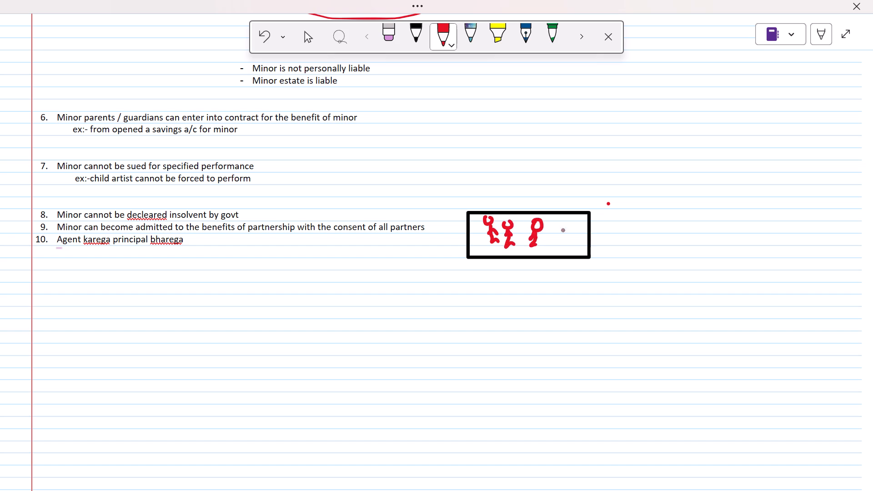
pyautogui.click(567, 225)
pyautogui.moveTo(572, 233); pyautogui.dragTo(576, 249)
pyautogui.moveTo(567, 235); pyautogui.dragTo(577, 240)
# Add the text label "Partners" just above the black rectangle.
pyautogui.click(301, 33)
pyautogui.click(483, 205)
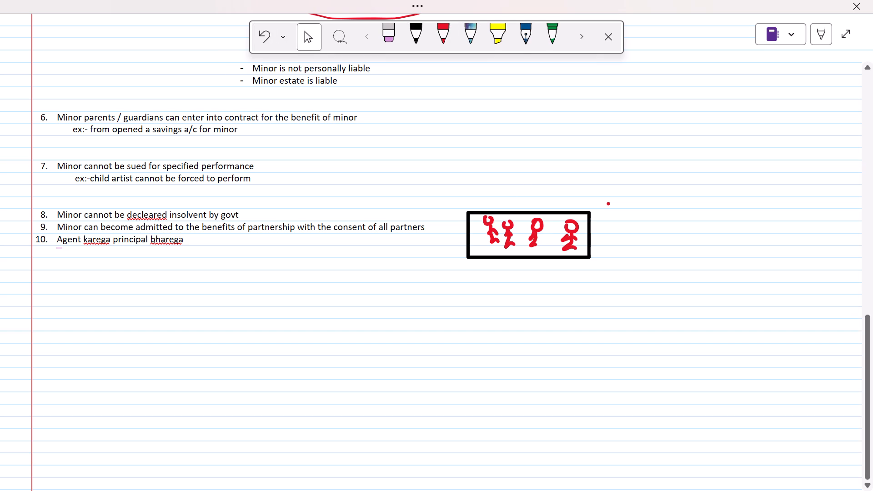
pyautogui.write('partners')
pyautogui.press('space')
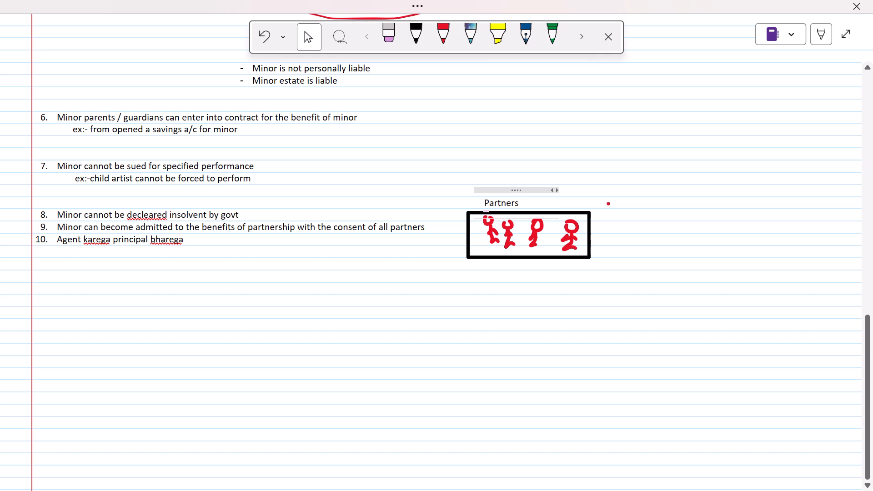
# Add the text "17 years" just below the rectangle, in the same text container as the "Partners" label.
pyautogui.press('Return')
pyautogui.press('Return')
pyautogui.press('Return')
pyautogui.press('Return')
pyautogui.press('Return')
pyautogui.press('Return')
pyautogui.press('BackSpace')
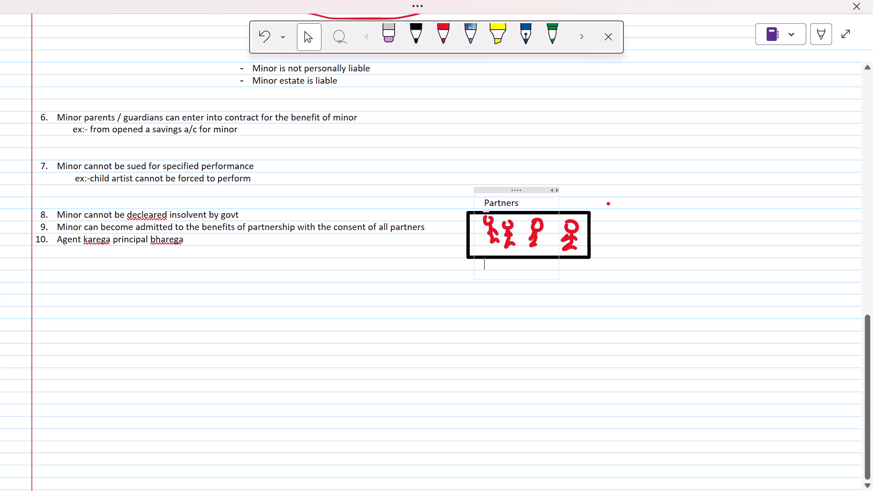
pyautogui.press('1')
pyautogui.press('=')
pyautogui.press('BackSpace')
pyautogui.write('7 years')
pyautogui.press('space')
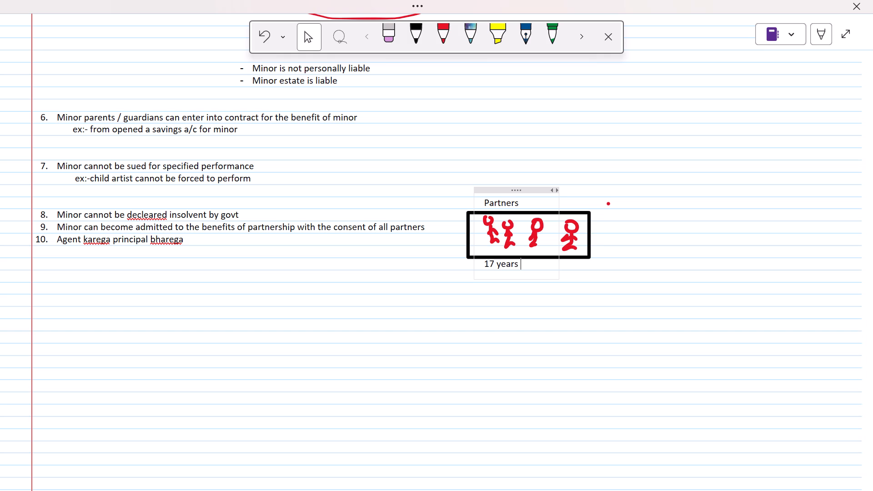
# Draw a red pen arrow from the end of point 9 to the rectangle of partners.
pyautogui.click(449, 29)
pyautogui.moveTo(432, 226); pyautogui.dragTo(459, 229)
pyautogui.moveTo(457, 225); pyautogui.dragTo(462, 231)
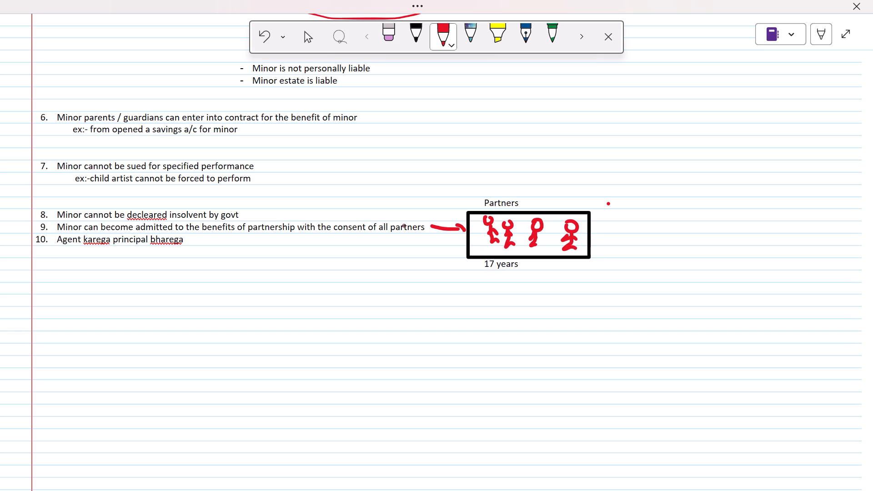
# Draw a large red stick figure with an oval head in the blank space below point 10.
pyautogui.scroll(-2, 296, 263)
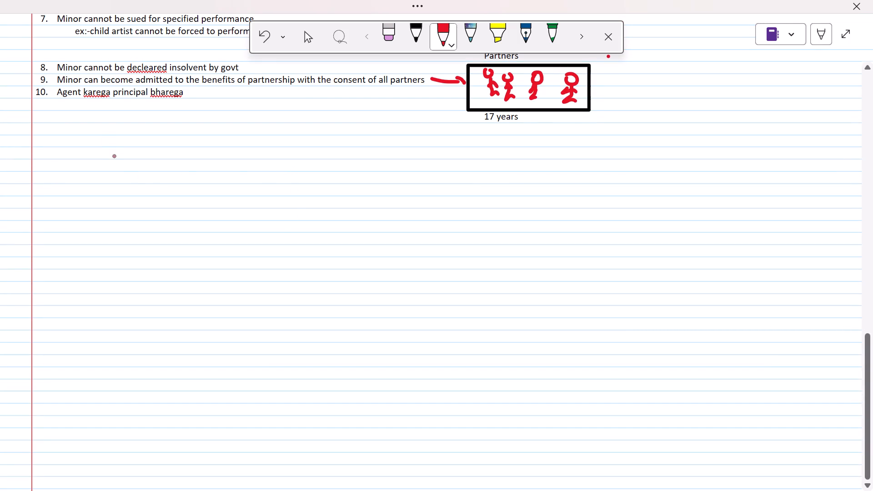
pyautogui.moveTo(115, 156); pyautogui.dragTo(118, 154)
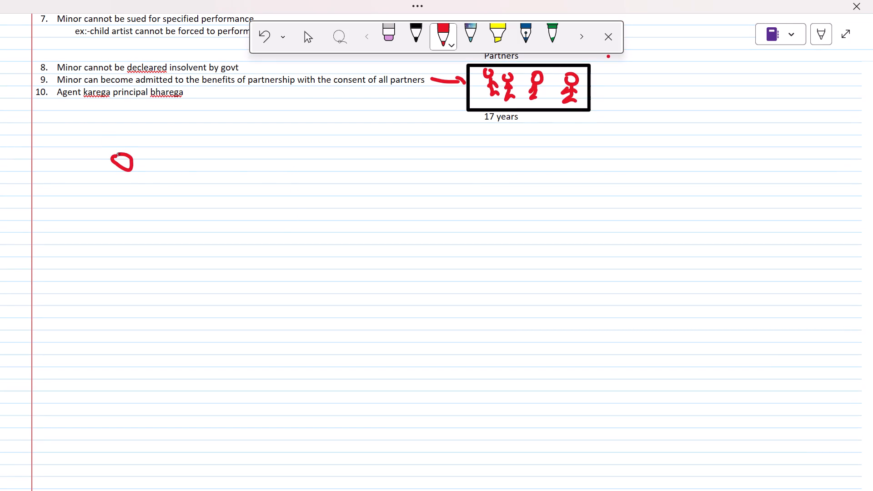
pyautogui.moveTo(118, 154); pyautogui.dragTo(116, 155)
pyautogui.moveTo(116, 155); pyautogui.dragTo(133, 164)
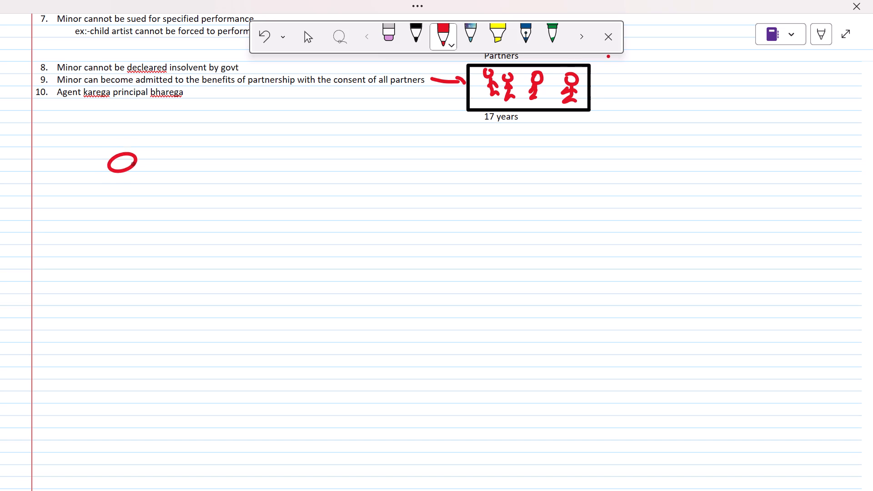
pyautogui.moveTo(133, 164); pyautogui.dragTo(135, 166)
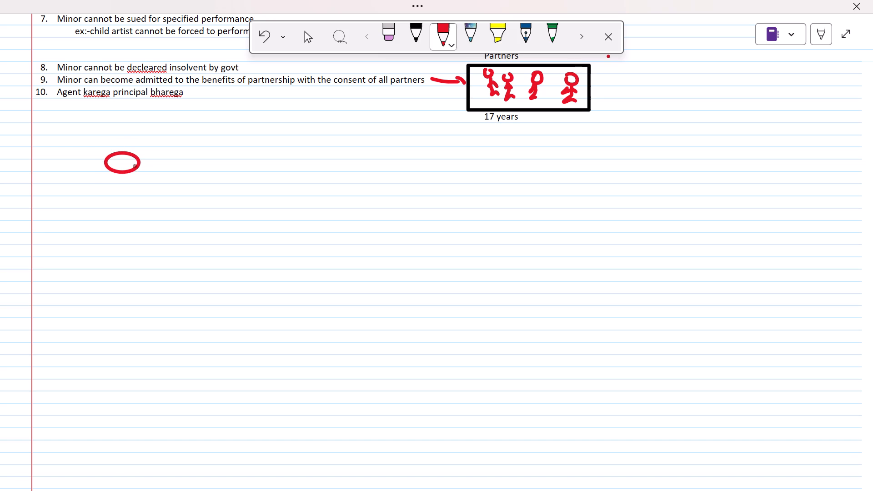
pyautogui.moveTo(135, 166); pyautogui.dragTo(134, 166)
pyautogui.moveTo(121, 171); pyautogui.dragTo(120, 205)
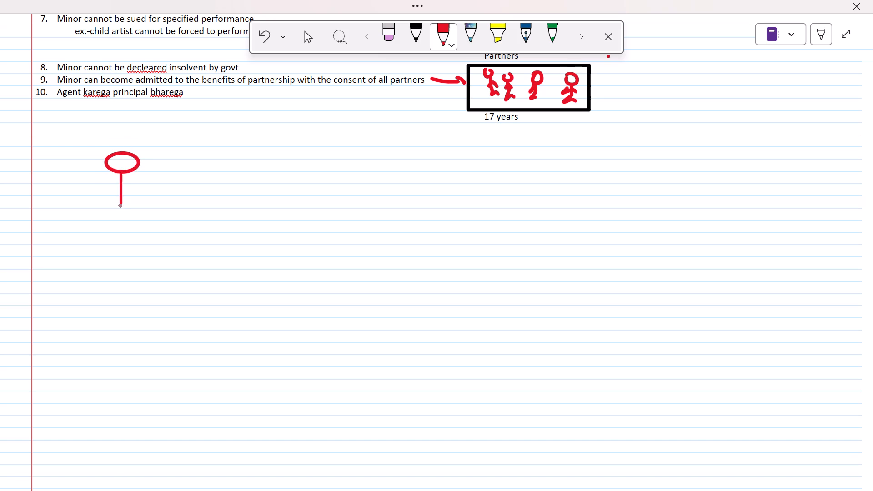
pyautogui.moveTo(120, 205); pyautogui.dragTo(124, 212)
pyautogui.moveTo(121, 207); pyautogui.dragTo(132, 213)
pyautogui.moveTo(120, 182); pyautogui.dragTo(127, 186)
pyautogui.moveTo(127, 186); pyautogui.dragTo(133, 195)
# Draw a black stick figure with a triangular head below the "17 years" label, across from the large red figure.
pyautogui.click(577, 36)
pyautogui.click(409, 41)
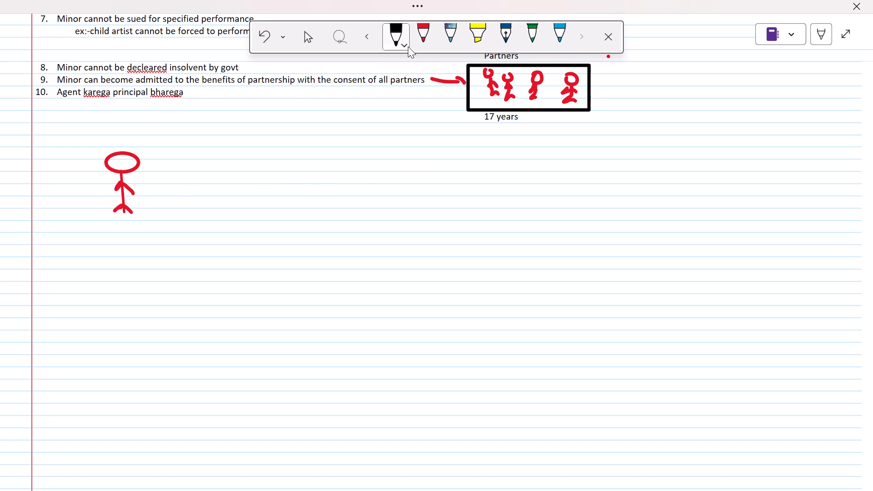
pyautogui.click(471, 150)
pyautogui.moveTo(471, 162); pyautogui.dragTo(476, 185)
pyautogui.moveTo(476, 185); pyautogui.dragTo(482, 193)
pyautogui.moveTo(468, 168); pyautogui.dragTo(482, 172)
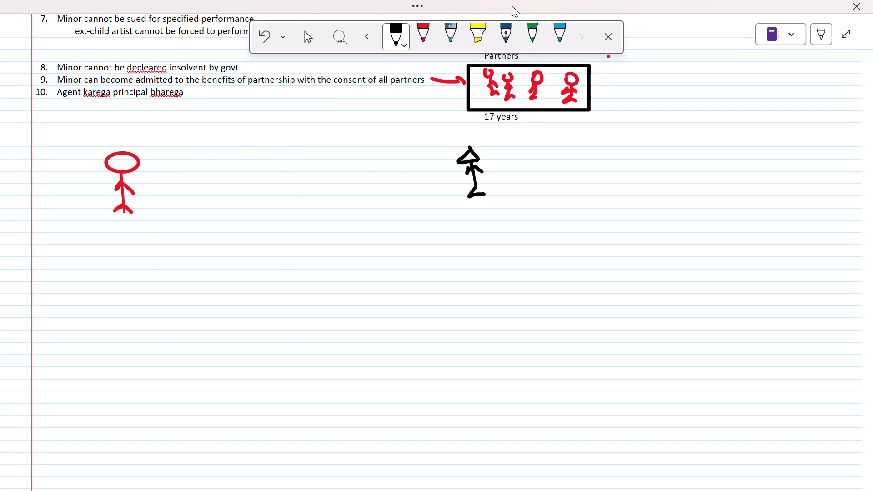
# Draw a small red stick figure midway between the large red figure and the black figure.
pyautogui.click(416, 32)
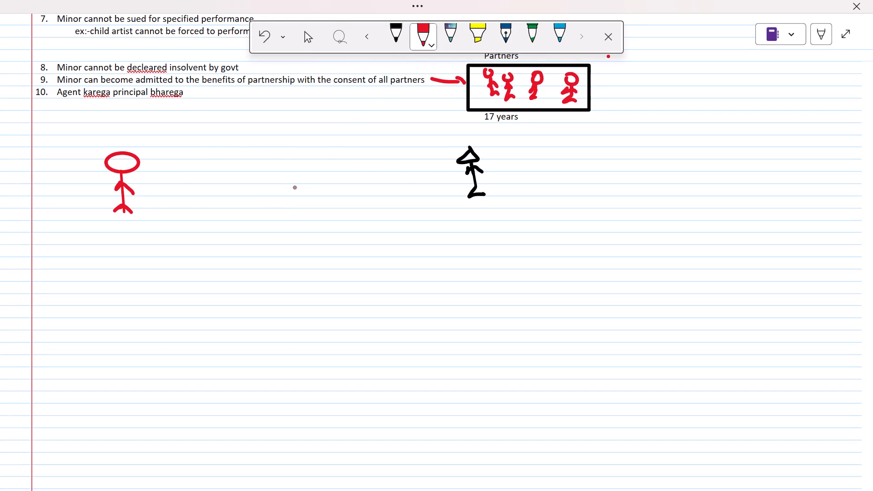
pyautogui.click(295, 186)
pyautogui.moveTo(300, 193); pyautogui.dragTo(309, 210)
pyautogui.moveTo(301, 195); pyautogui.dragTo(306, 195)
# Draw a long double-headed black arrow between the large red figure and the black figure, above the small one.
pyautogui.click(396, 34)
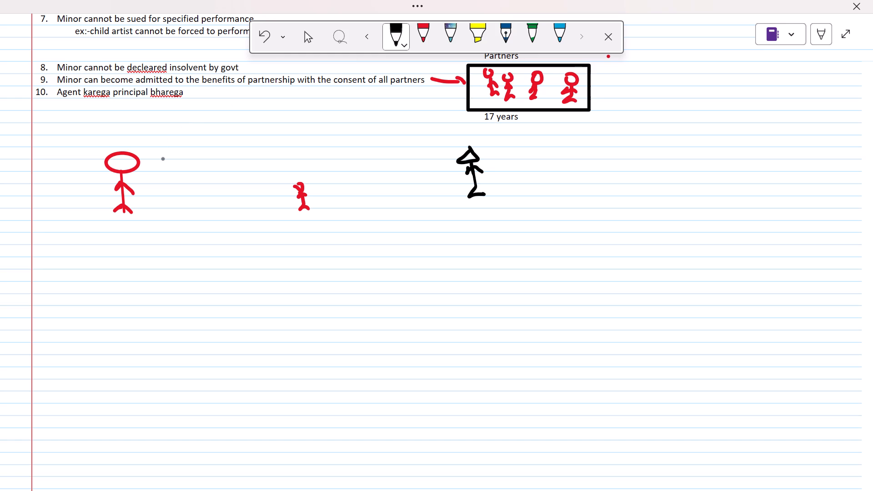
pyautogui.moveTo(164, 160); pyautogui.dragTo(443, 163)
pyautogui.moveTo(434, 150); pyautogui.dragTo(442, 169)
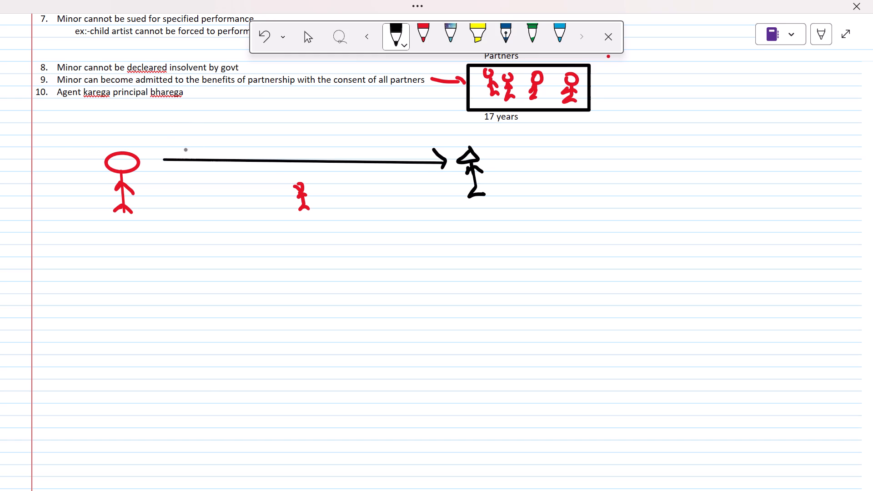
pyautogui.moveTo(173, 149); pyautogui.dragTo(167, 163)
# Draw two blue arrows from the small red figure, one pointing to the large red figure and one to the black figure.
pyautogui.click(561, 36)
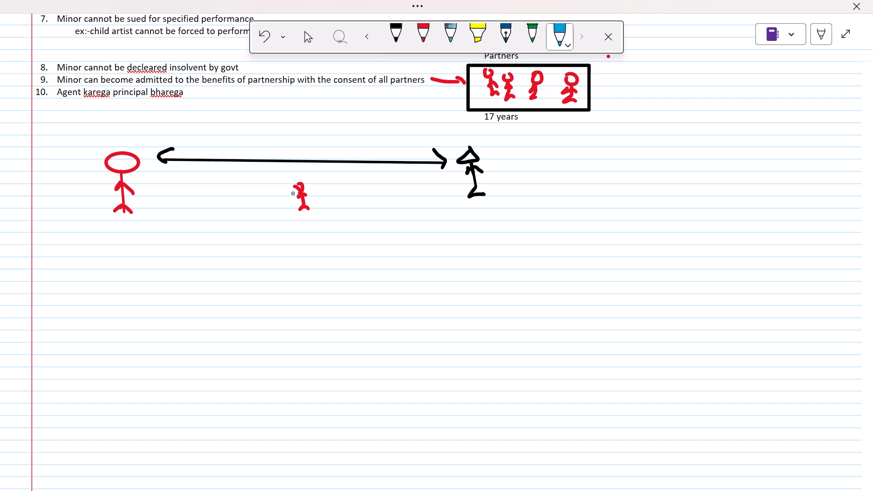
pyautogui.moveTo(293, 193); pyautogui.dragTo(156, 187)
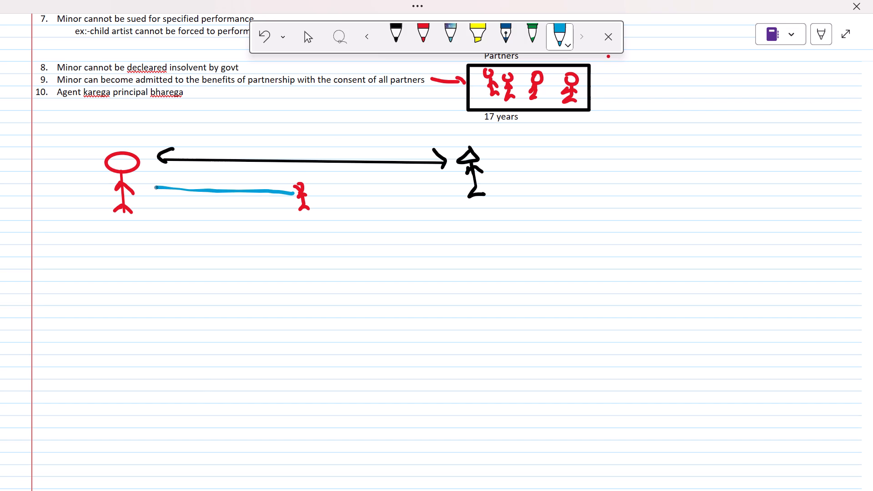
pyautogui.moveTo(156, 187); pyautogui.dragTo(156, 191)
pyautogui.moveTo(157, 185); pyautogui.dragTo(155, 194)
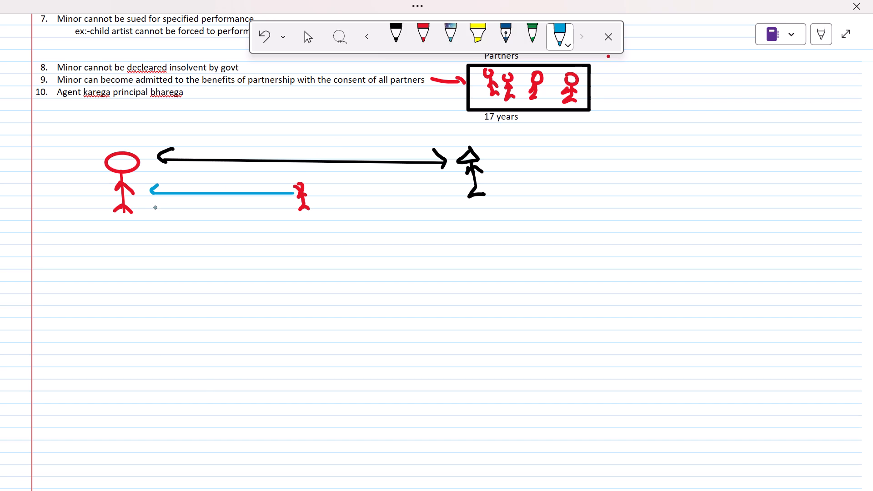
pyautogui.moveTo(319, 194); pyautogui.dragTo(395, 196)
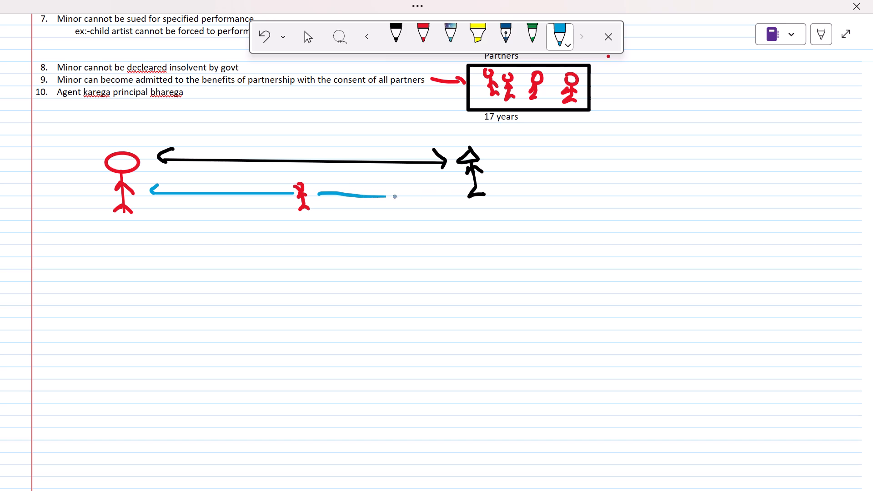
pyautogui.moveTo(395, 196); pyautogui.dragTo(445, 189)
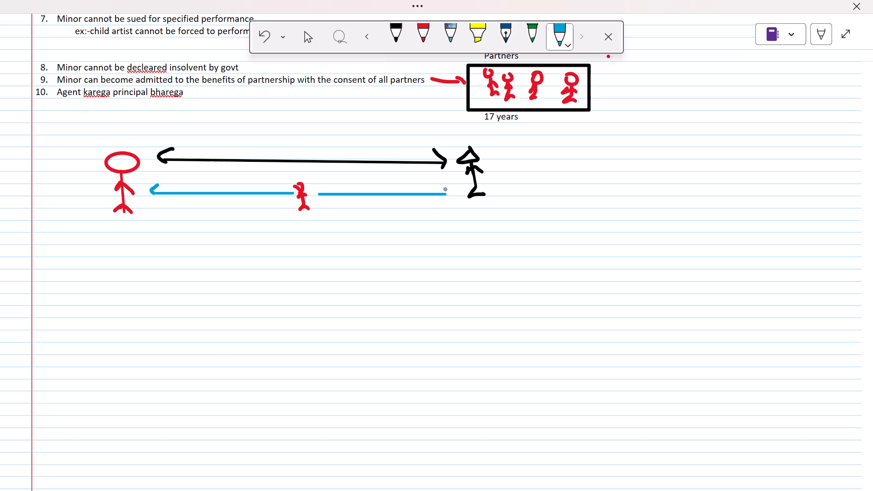
pyautogui.moveTo(445, 189); pyautogui.dragTo(446, 188)
pyautogui.moveTo(447, 188); pyautogui.dragTo(451, 197)
pyautogui.moveTo(451, 197); pyautogui.dragTo(449, 198)
# Add the text label "Liable to eachother" just above the long black double-headed arrow.
pyautogui.click(317, 38)
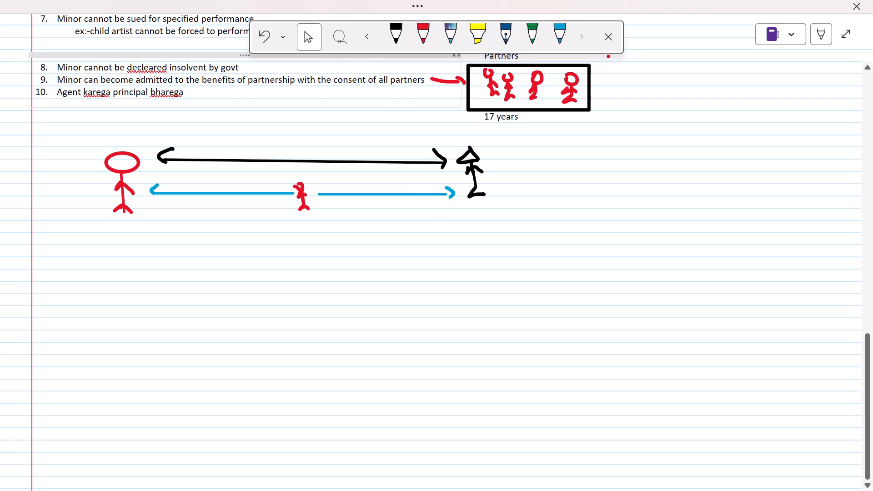
pyautogui.click(241, 149)
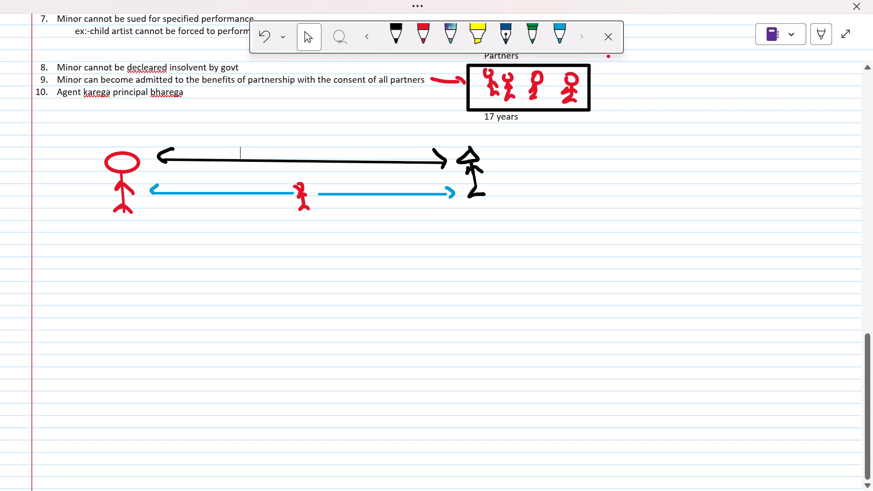
pyautogui.click(200, 149)
pyautogui.write('li')
pyautogui.write('le')
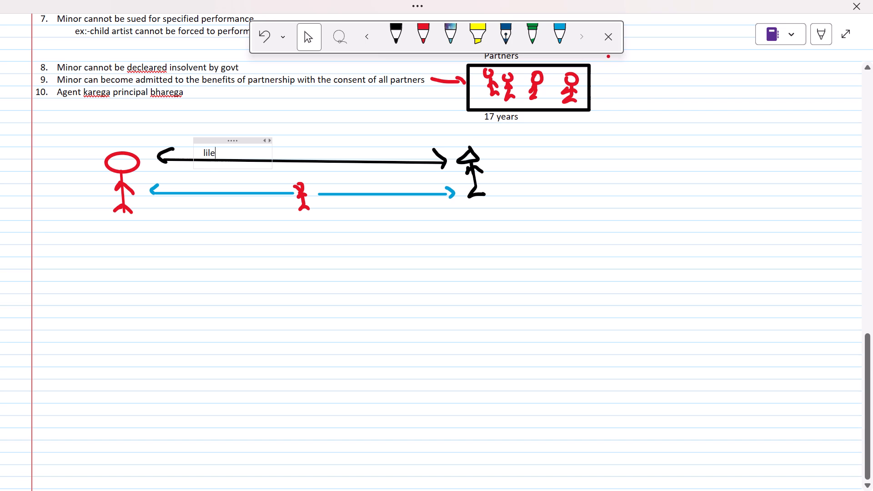
pyautogui.press('space')
pyautogui.write('==')
pyautogui.press('BackSpace')
pyautogui.press('BackSpace')
pyautogui.press('BackSpace')
pyautogui.press('BackSpace')
pyautogui.press('BackSpace')
pyautogui.press('a')
pyautogui.write('ble')
pyautogui.press('space')
pyautogui.write('to e')
pyautogui.press('BackSpace')
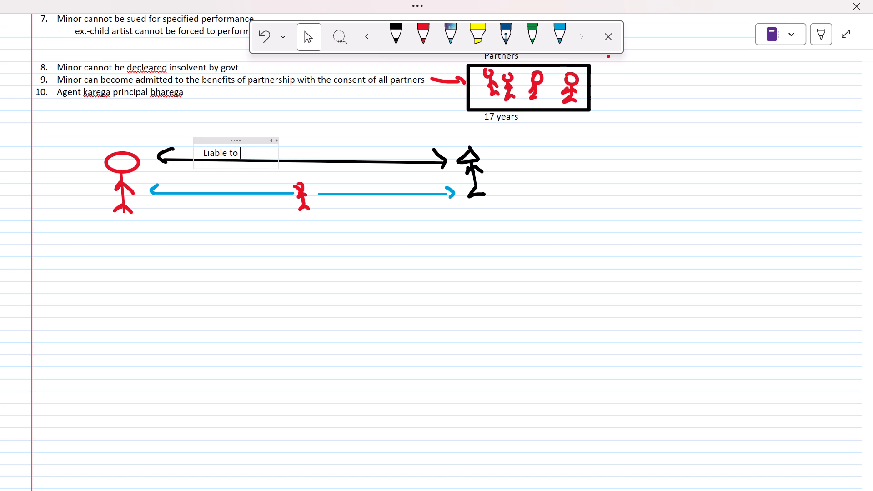
pyautogui.write('each')
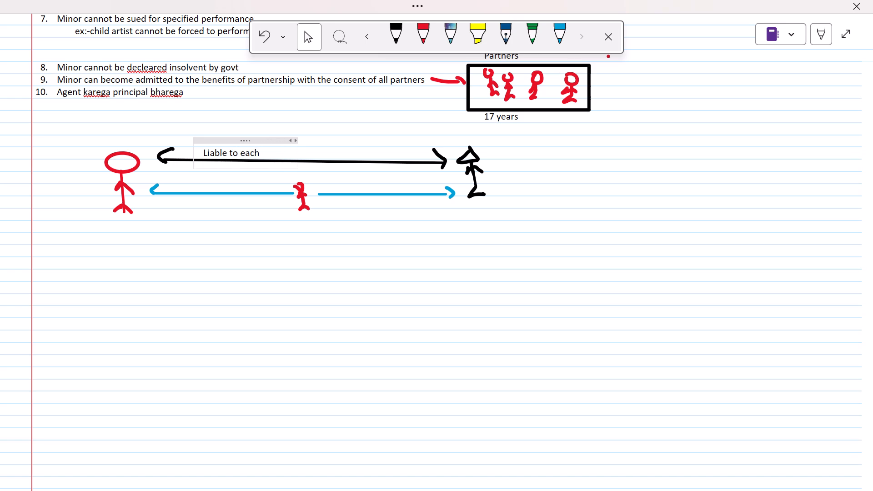
pyautogui.write('other')
pyautogui.press('space')
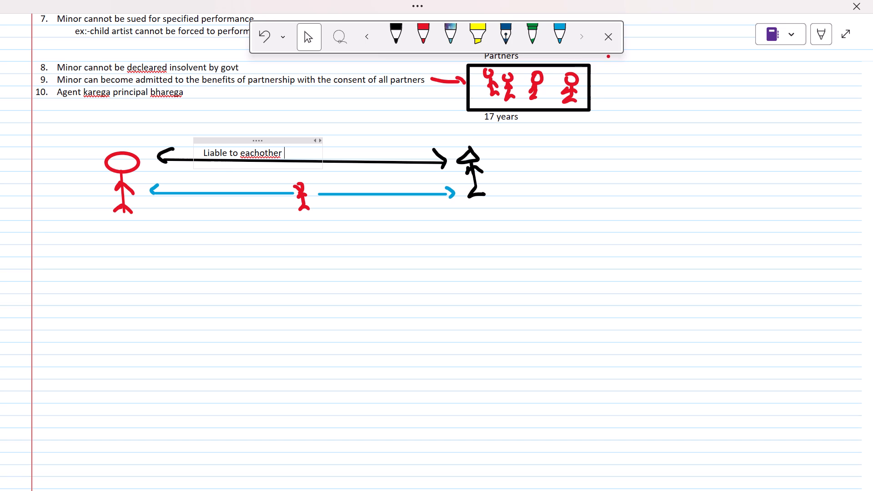
# Insert a space in the black arrow's label so it reads "Liable to each other".
pyautogui.press('Left')
pyautogui.press('Left')
pyautogui.press('Left')
pyautogui.press('Left')
pyautogui.press('Left')
pyautogui.press('Left')
pyautogui.press('space')
pyautogui.press('Right')
pyautogui.press('Right')
pyautogui.press('Right')
pyautogui.press('Right')
pyautogui.press('Right')
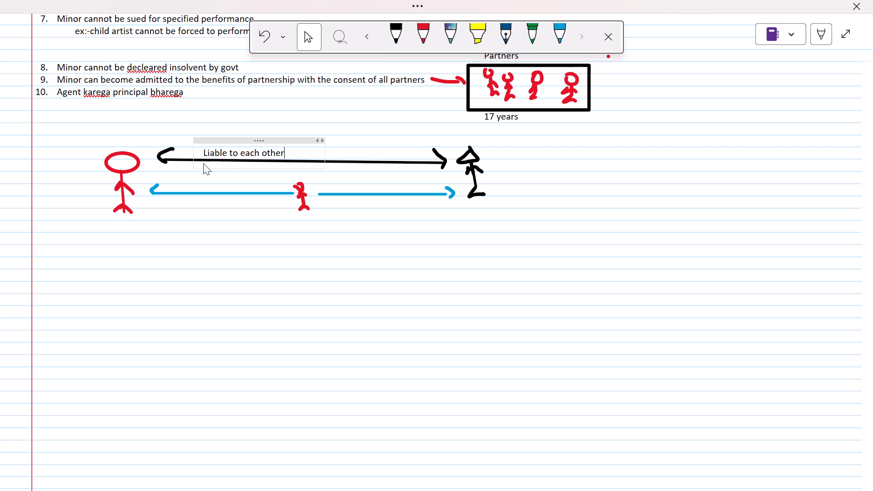
# Label each of the two blue arrows "Not liable".
pyautogui.click(176, 187)
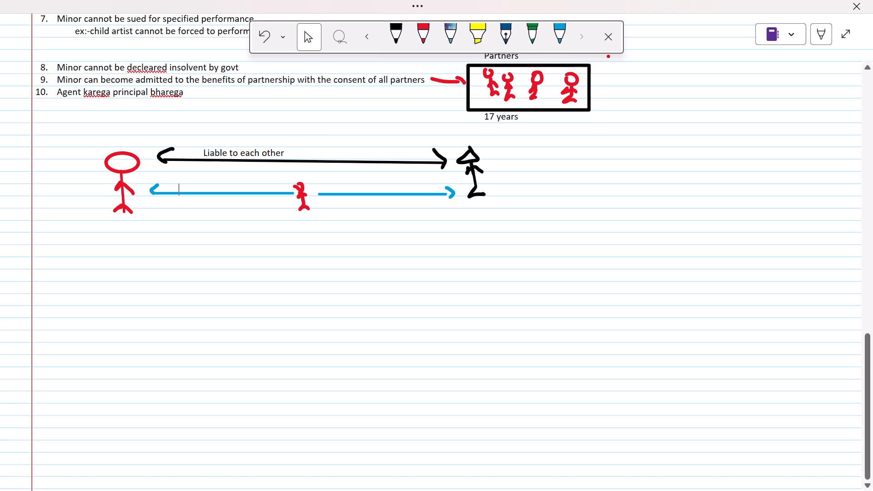
pyautogui.write('not')
pyautogui.press('space')
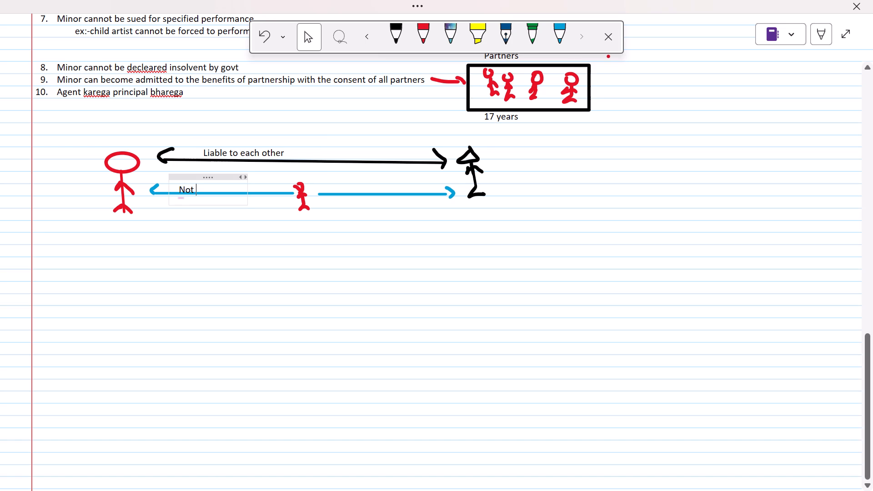
pyautogui.write('liable')
pyautogui.press('space')
pyautogui.click(355, 189)
pyautogui.write('not')
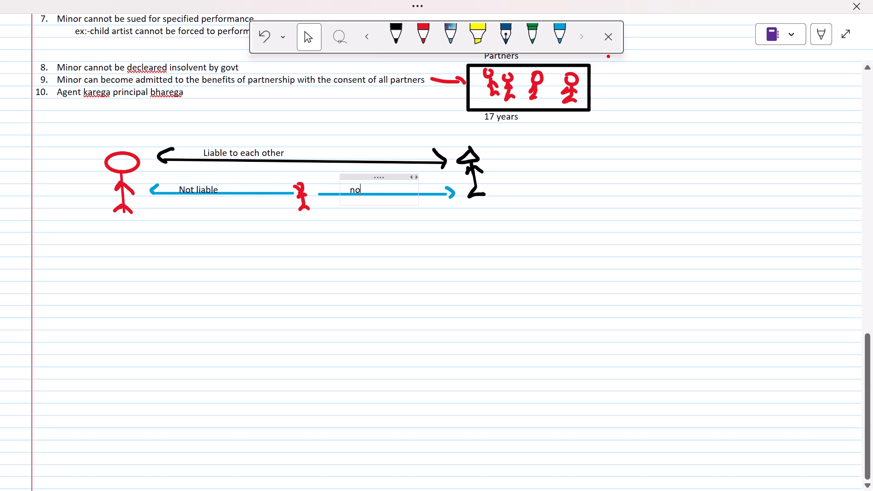
pyautogui.press('space')
pyautogui.write('lo')
pyautogui.press('BackSpace')
pyautogui.write('iable')
pyautogui.press('space')
# Add the label "3rd party" beneath the black stick figure with the triangular head.
pyautogui.click(462, 212)
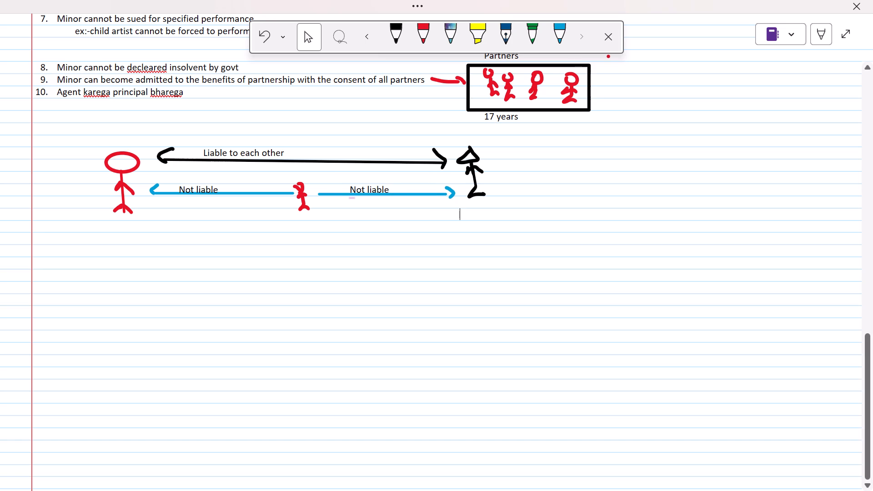
pyautogui.write('3rd party')
pyautogui.press('space')
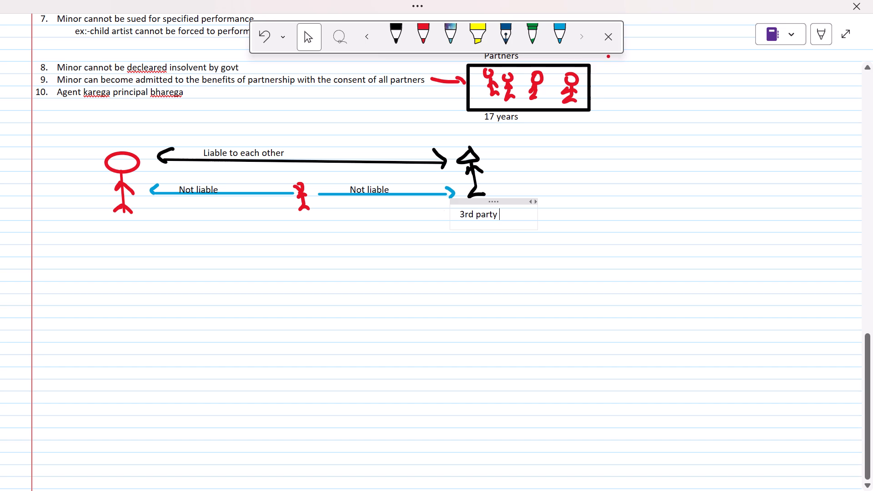
# Add the label "Agent minor" beneath the small red stick figure.
pyautogui.click(251, 227)
pyautogui.click(271, 227)
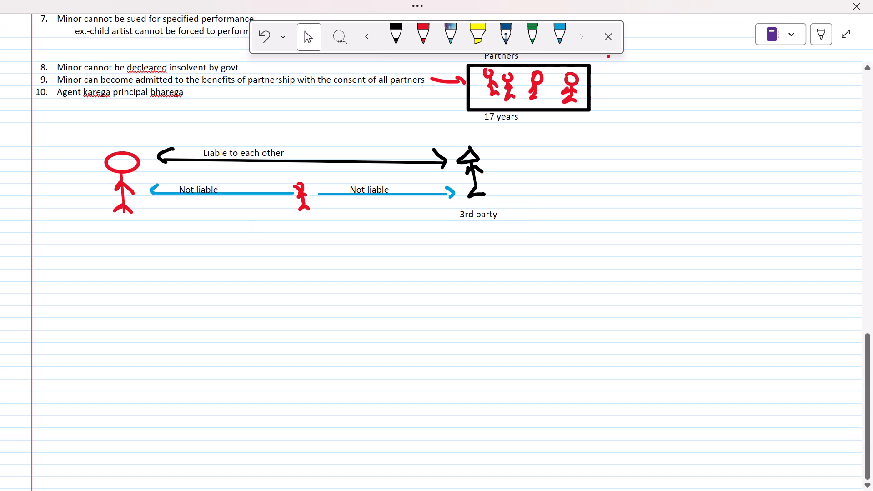
pyautogui.click(271, 227)
pyautogui.doubleClick(271, 227)
pyautogui.write('agent')
pyautogui.press('space')
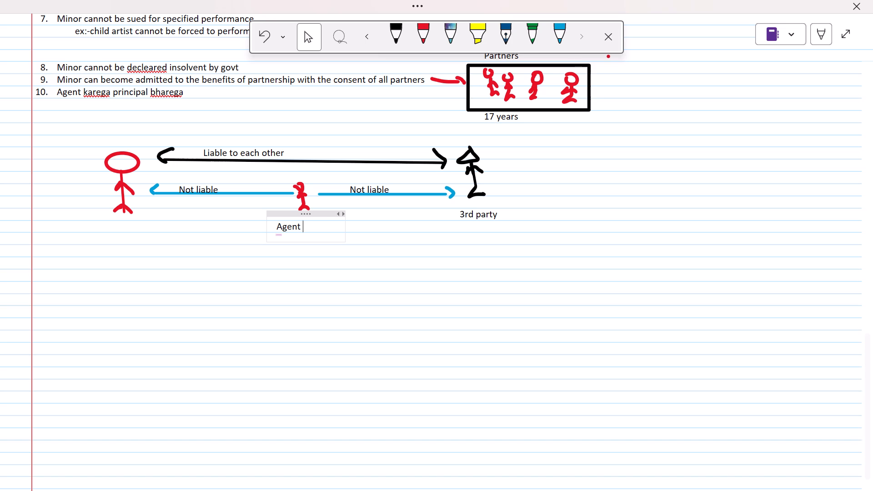
pyautogui.write('minor')
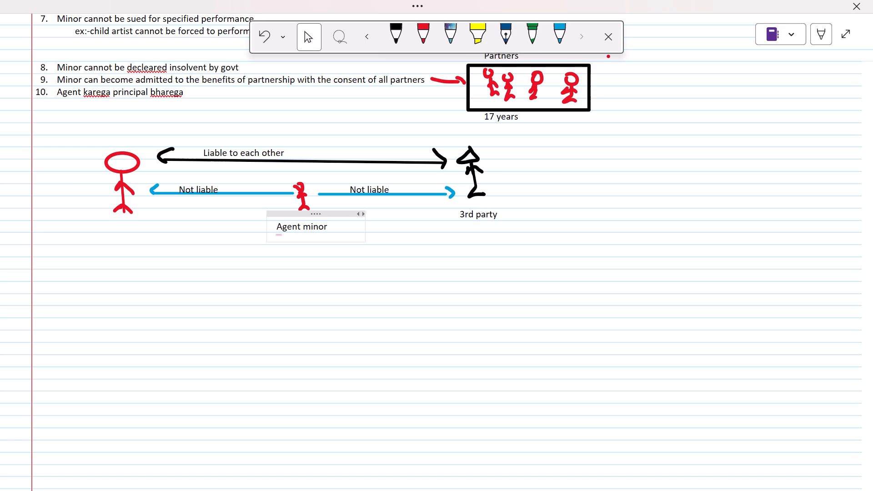
# Add the label "principal" beneath the large red stick figure.
pyautogui.click(96, 225)
pyautogui.write('principal')
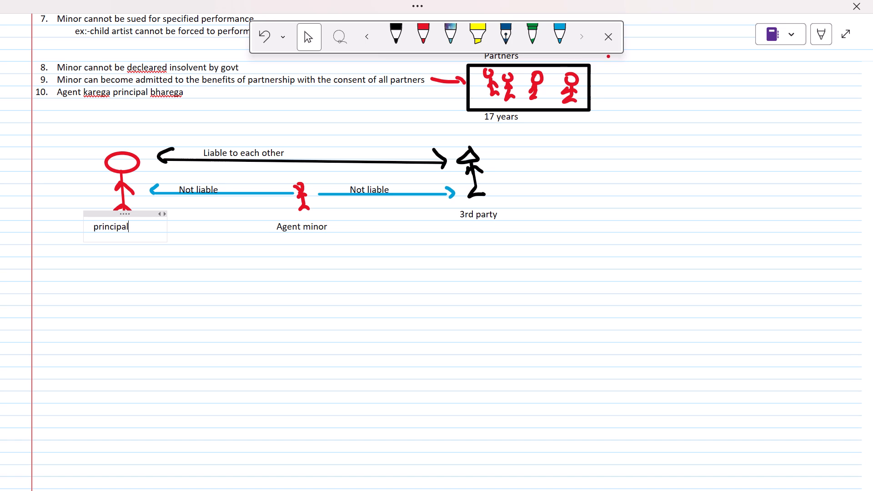
# Write the line "Minor can be appointed as a AGENT but :-" below the agent–principal diagram.
pyautogui.doubleClick(65, 276)
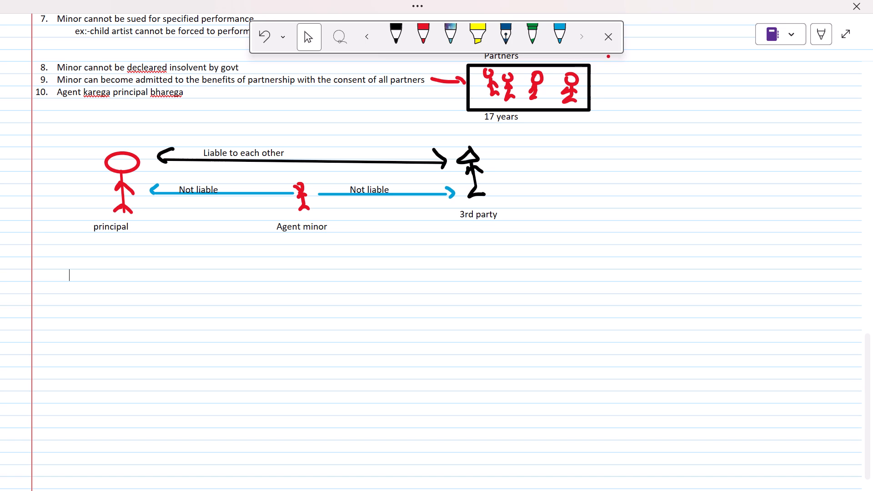
pyautogui.write('minor can')
pyautogui.press('space')
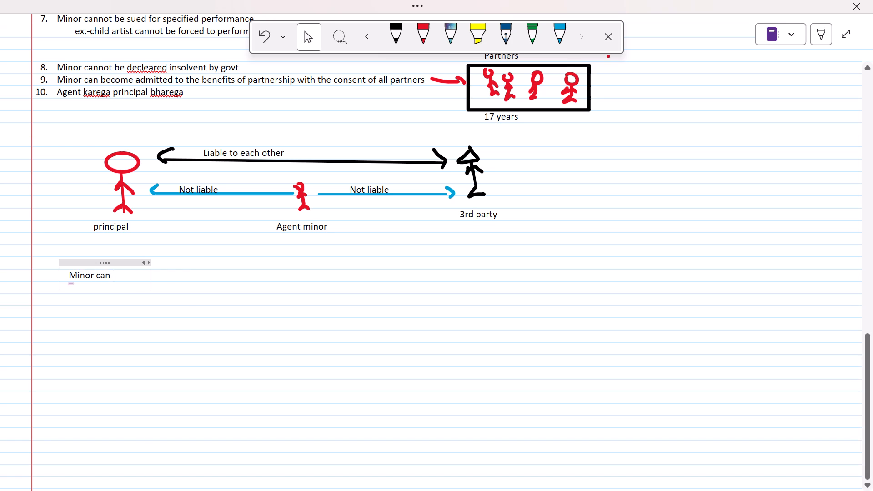
pyautogui.write('be appoo')
pyautogui.press('BackSpace')
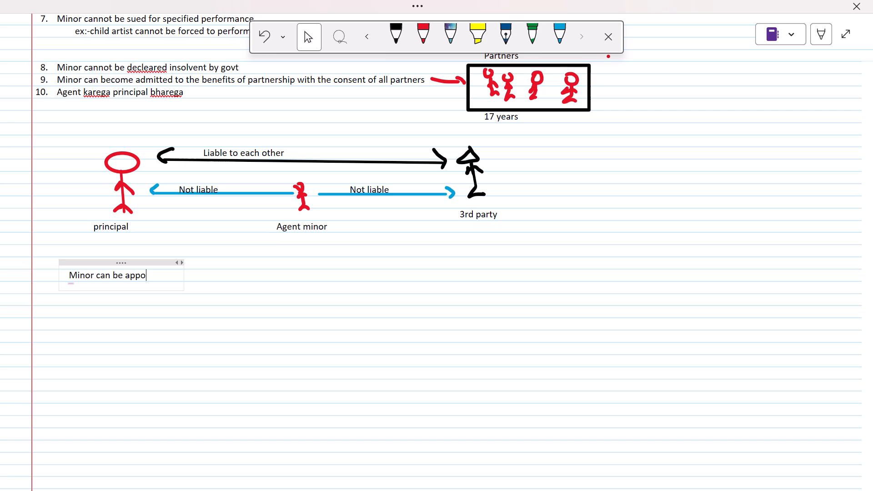
pyautogui.write('inted')
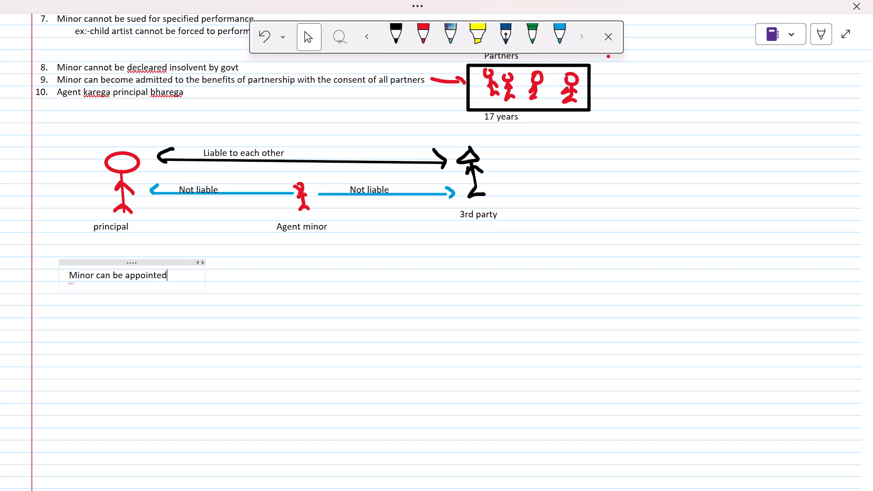
pyautogui.press('space')
pyautogui.write('as a')
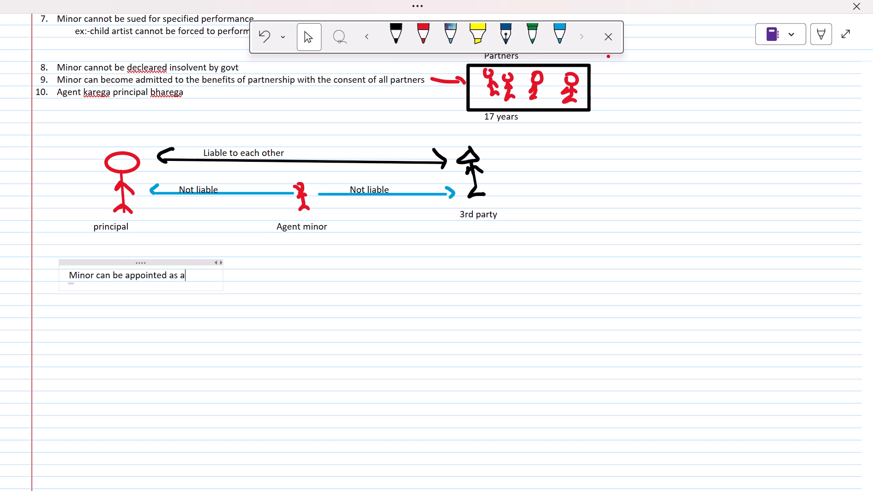
pyautogui.press('space')
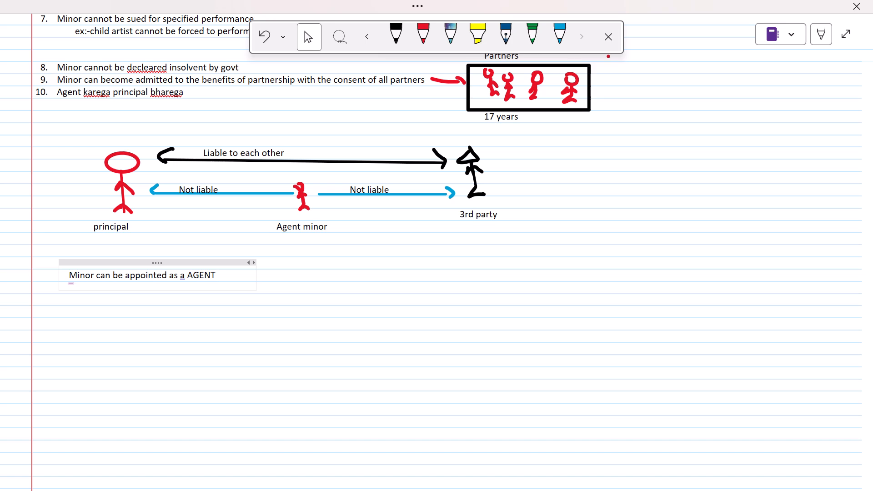
pyautogui.write('but')
pyautogui.press('space')
pyautogui.write(':-')
pyautogui.press('space')
pyautogui.press('Return')
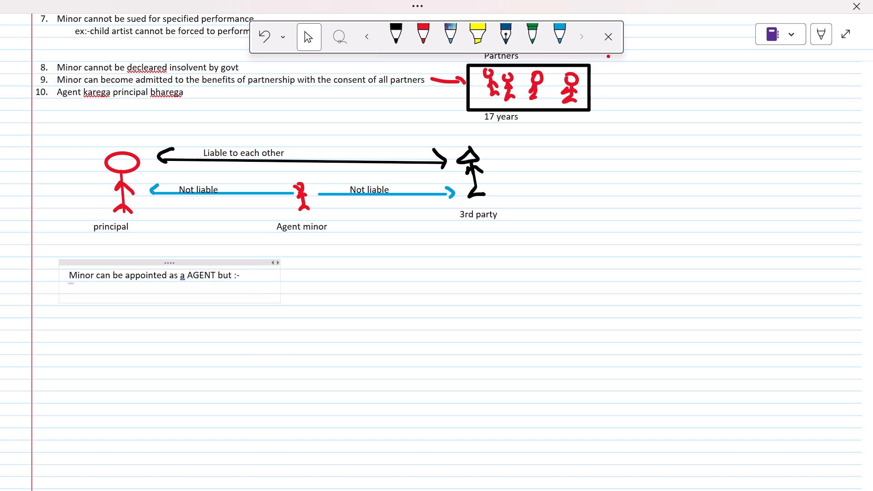
pyautogui.press('Return')
# Start a bulleted list below that line, leaving one blank line, with the item "He is not liable to principal".
pyautogui.write('*')
pyautogui.press('space')
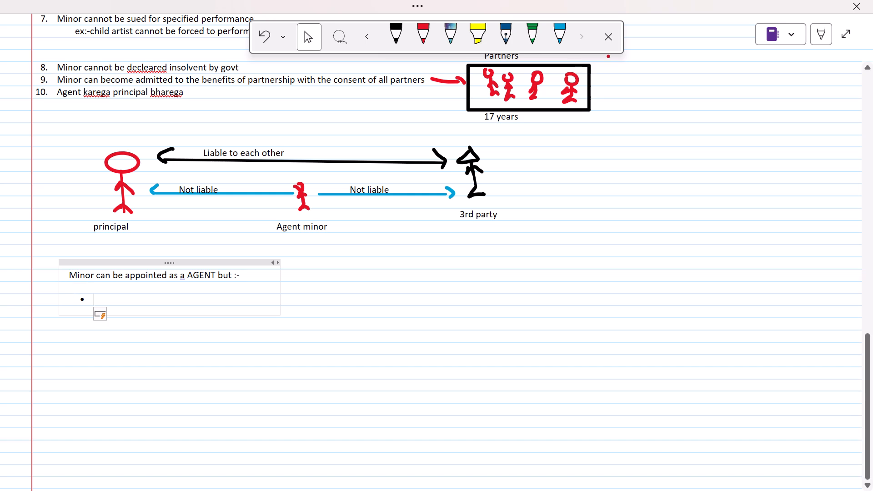
pyautogui.write('he is')
pyautogui.press('space')
pyautogui.write('not')
pyautogui.press('space')
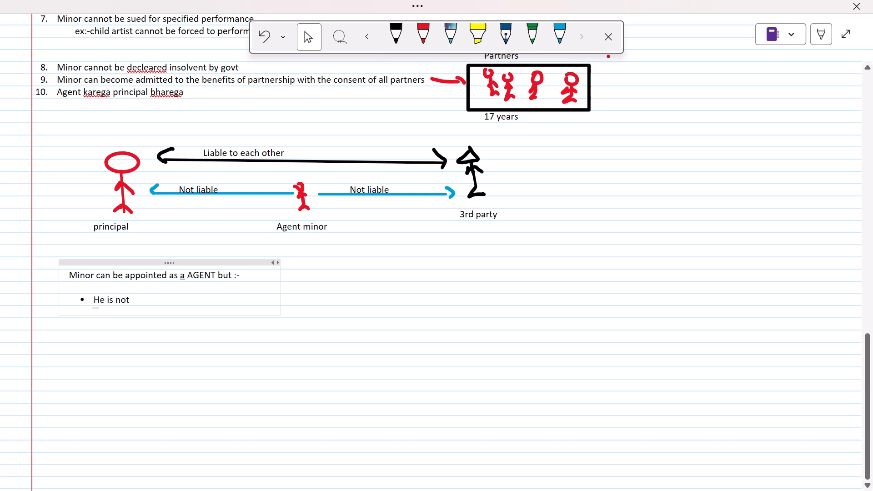
pyautogui.write('liable')
pyautogui.press('space')
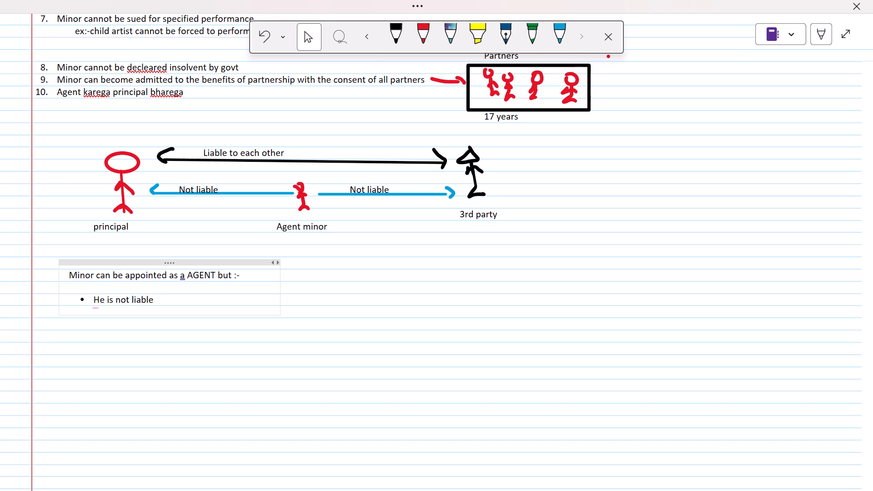
pyautogui.write('to')
pyautogui.press('space')
pyautogui.write('principal')
pyautogui.press('space')
# Add a second bullet reading "He is not liable to 3rd party".
pyautogui.press('Return')
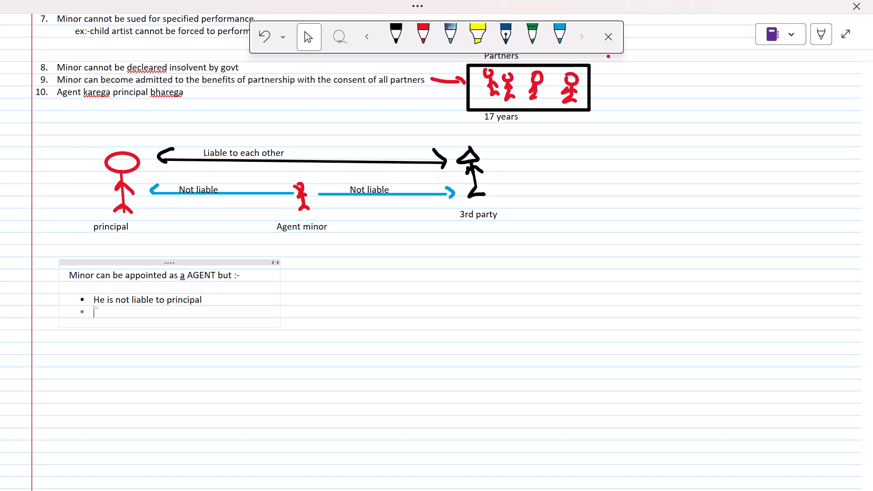
pyautogui.write('he is nor')
pyautogui.press('space')
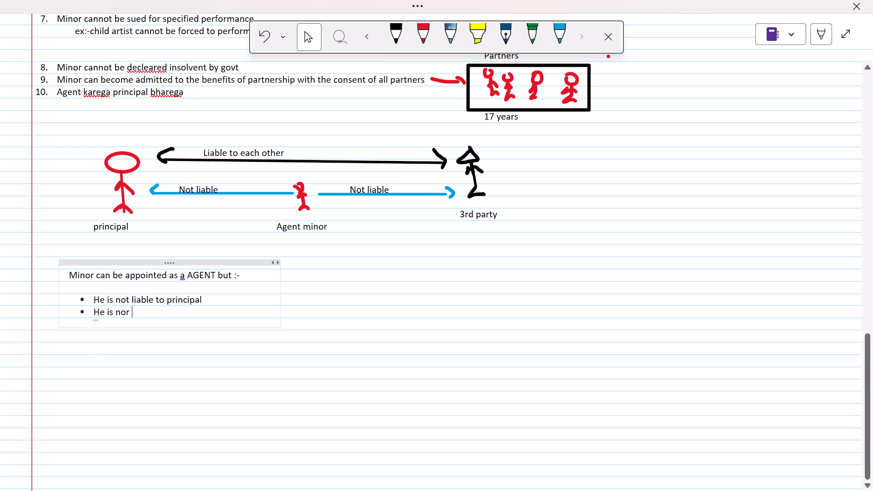
pyautogui.write('==')
pyautogui.press('BackSpace')
pyautogui.press('BackSpace')
pyautogui.press('BackSpace')
pyautogui.press('BackSpace')
pyautogui.write('t')
pyautogui.press('space')
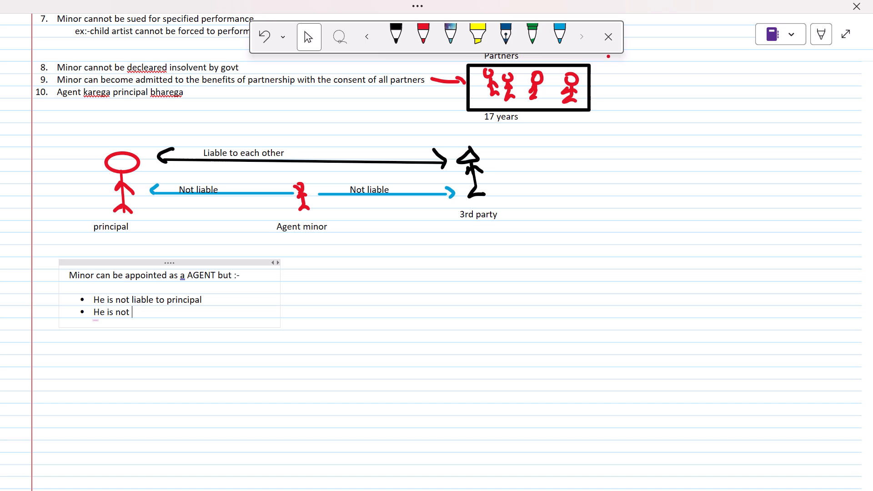
pyautogui.write('lib')
pyautogui.press('BackSpace')
pyautogui.write('al')
pyautogui.press('BackSpace')
pyautogui.write('ble to')
pyautogui.press('space')
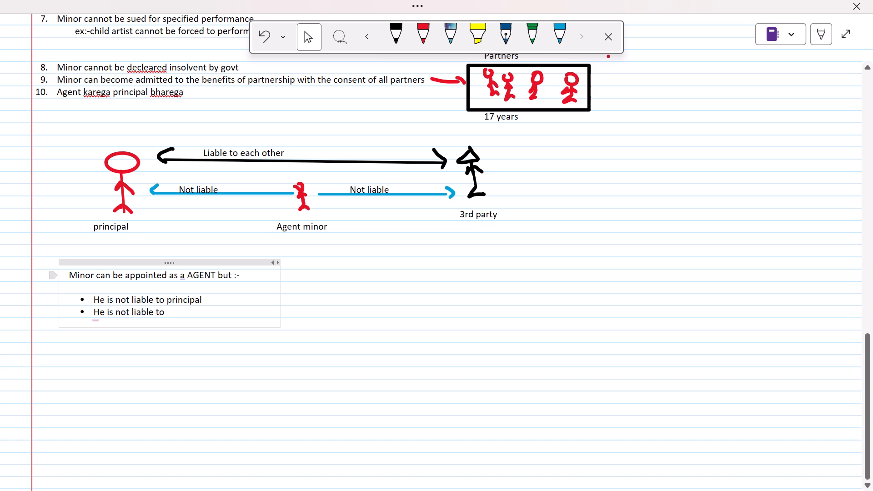
pyautogui.write('3rd partyy')
pyautogui.press('space')
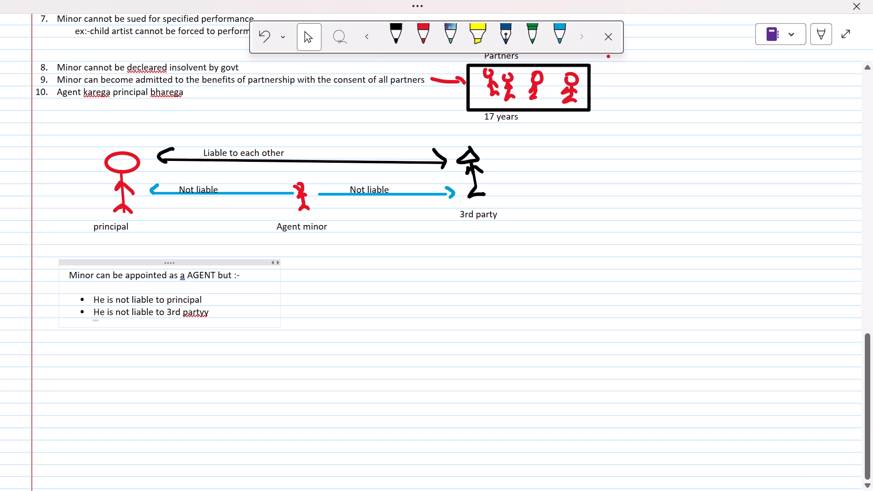
pyautogui.press('BackSpace')
pyautogui.press('BackSpace')
pyautogui.press('space')
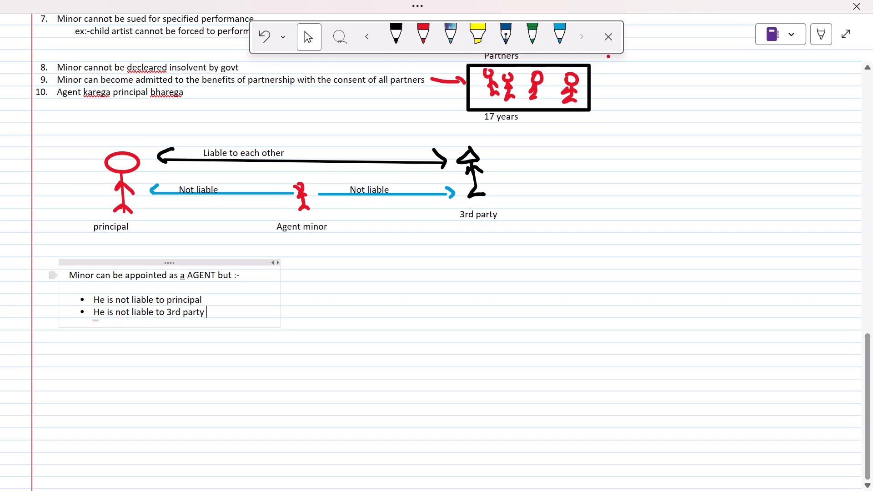
# Start numbered point 11 at the page margin below the bulleted list about the minor agent.
pyautogui.scroll(-2, 64, 274)
pyautogui.click(35, 199)
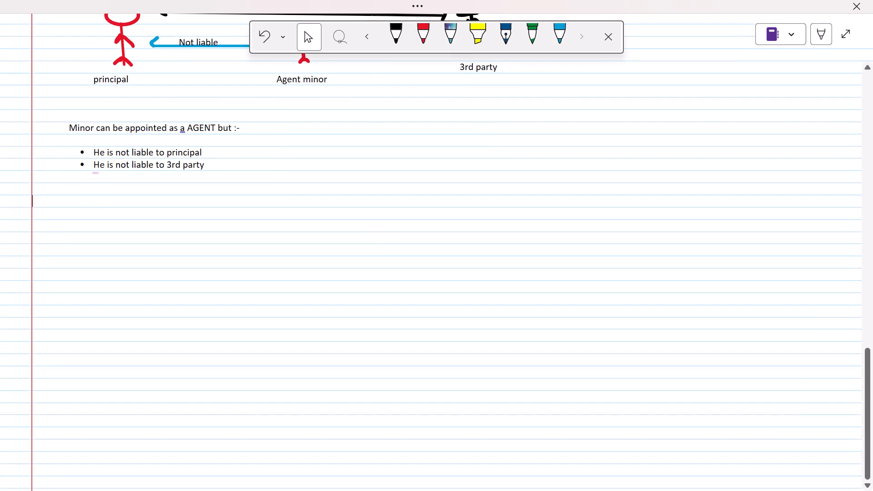
pyautogui.write('1-')
pyautogui.press('BackSpace')
pyautogui.press('1')
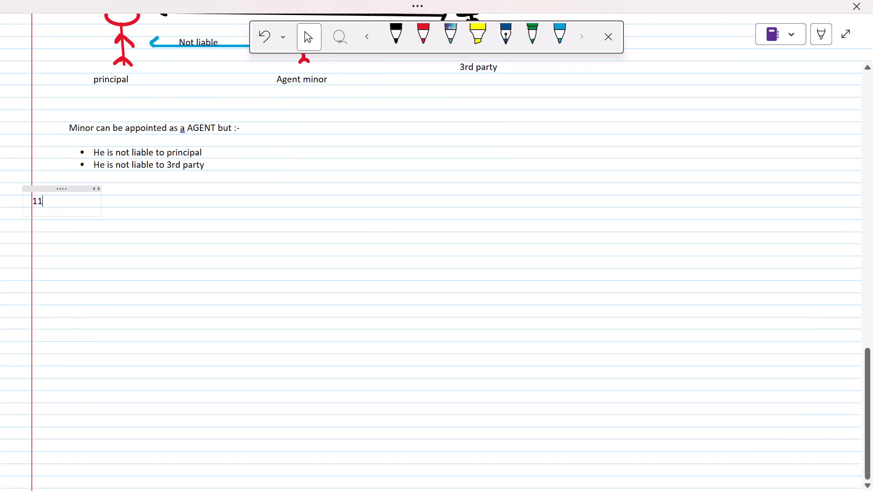
pyautogui.write('.')
pyautogui.press('space')
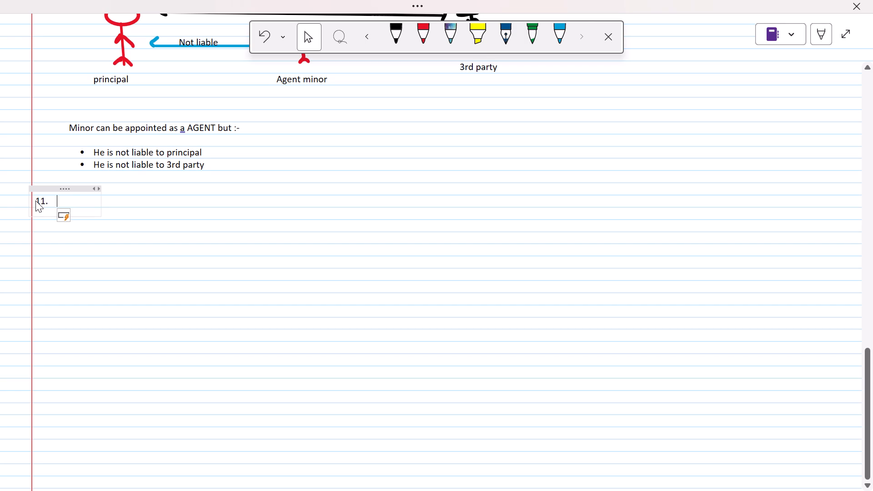
# Begin the text of point 11 with "Minors guardian / parents".
pyautogui.write('minorss')
pyautogui.press('space')
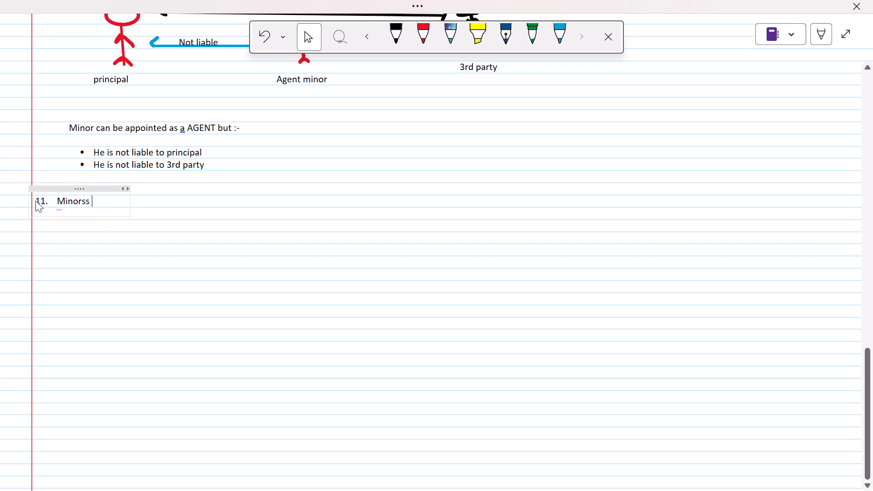
pyautogui.press('BackSpace')
pyautogui.press('BackSpace')
pyautogui.press('space')
pyautogui.write('gu')
pyautogui.press('a')
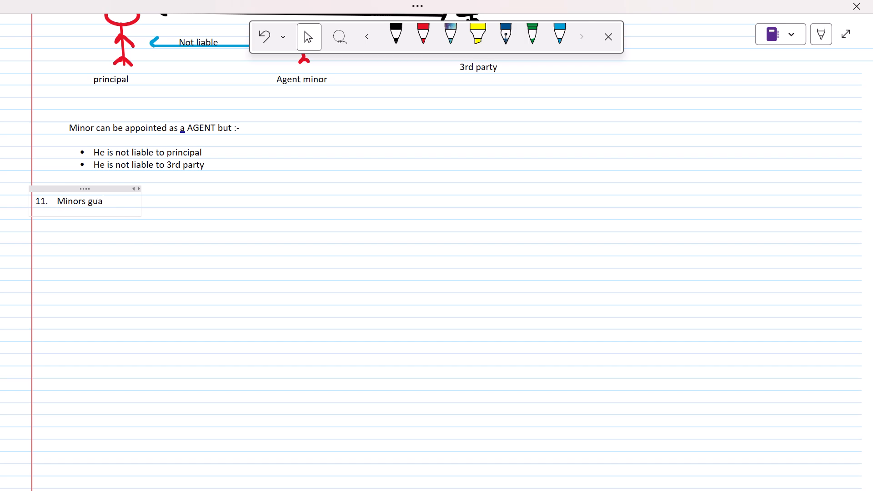
pyautogui.write('rdia')
pyautogui.press('space')
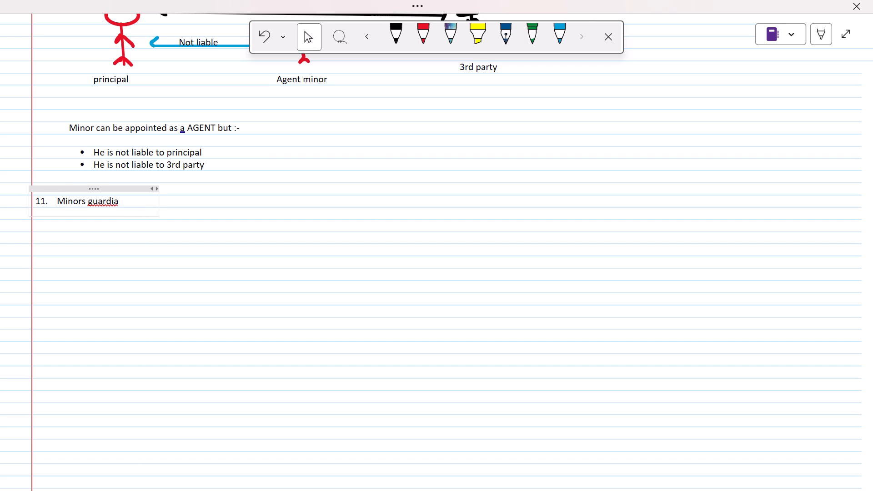
pyautogui.press('=')
pyautogui.press('BackSpace')
pyautogui.press('BackSpace')
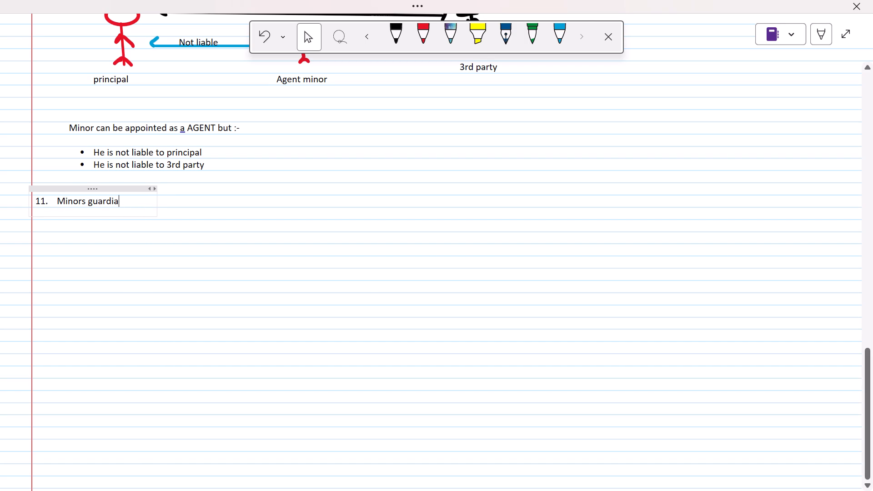
pyautogui.write('n ?')
pyautogui.press('BackSpace')
pyautogui.write('/')
pyautogui.press('space')
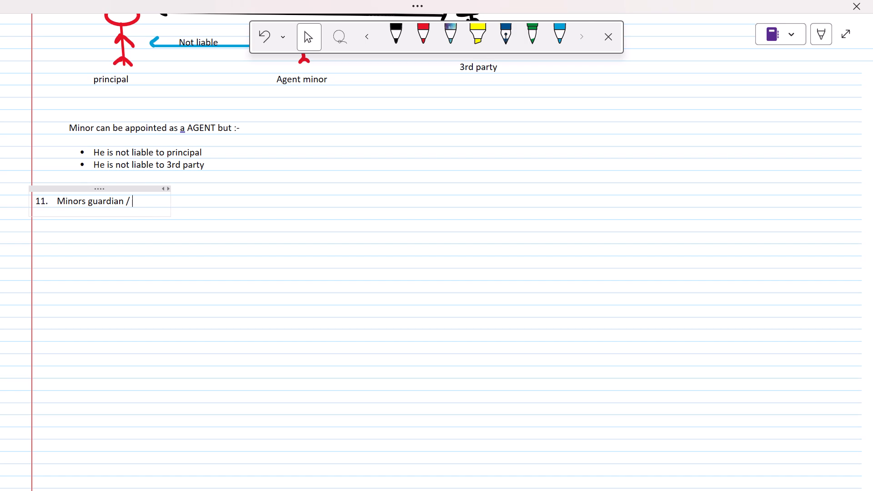
pyautogui.write('parents')
pyautogui.press('space')
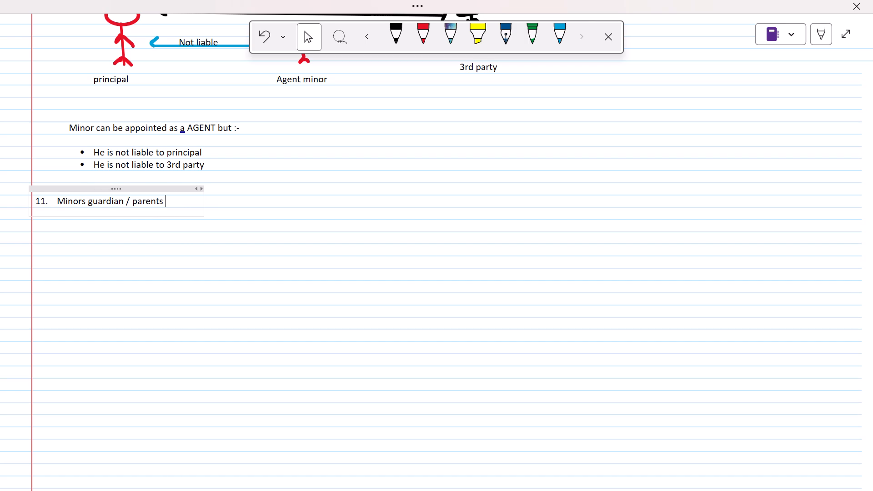
# Complete point 11 with the words "are not liable for the acts of minors".
pyautogui.write('are')
pyautogui.press('space')
pyautogui.write('not')
pyautogui.press('space')
pyautogui.press(';')
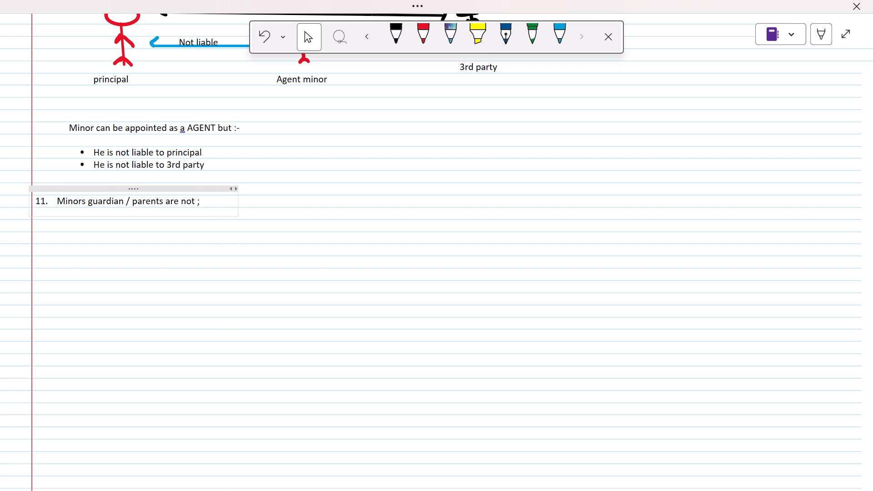
pyautogui.press('BackSpace')
pyautogui.write('la')
pyautogui.press('BackSpace')
pyautogui.write('iable to')
pyautogui.press('space')
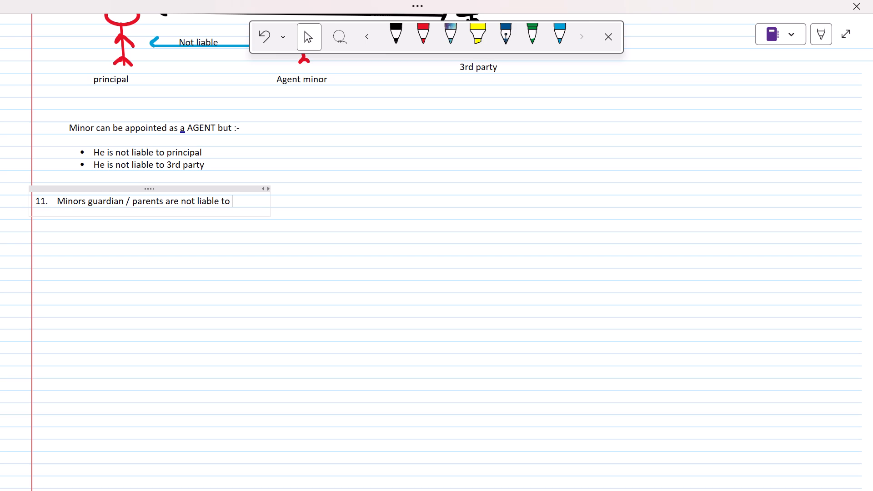
pyautogui.press('BackSpace')
pyautogui.press('BackSpace')
pyautogui.press('BackSpace')
pyautogui.write('for')
pyautogui.press('space')
pyautogui.write('the')
pyautogui.press('space')
pyautogui.press('a')
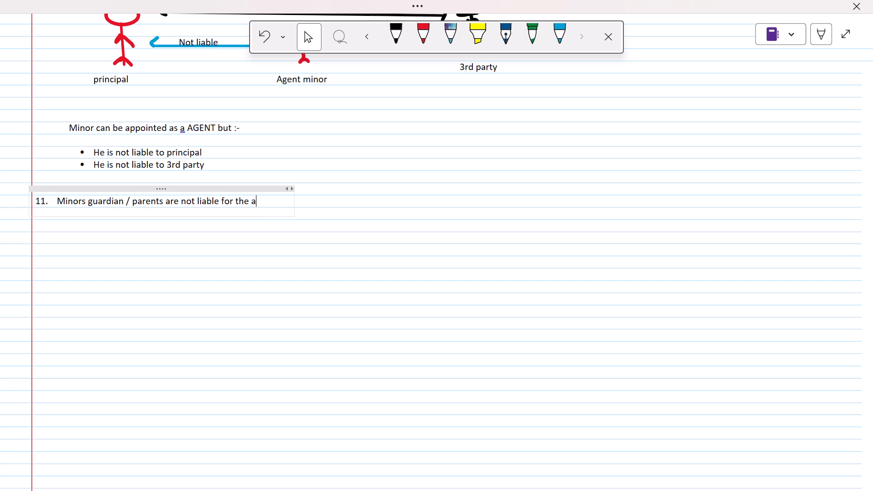
pyautogui.write('cts of')
pyautogui.press('space')
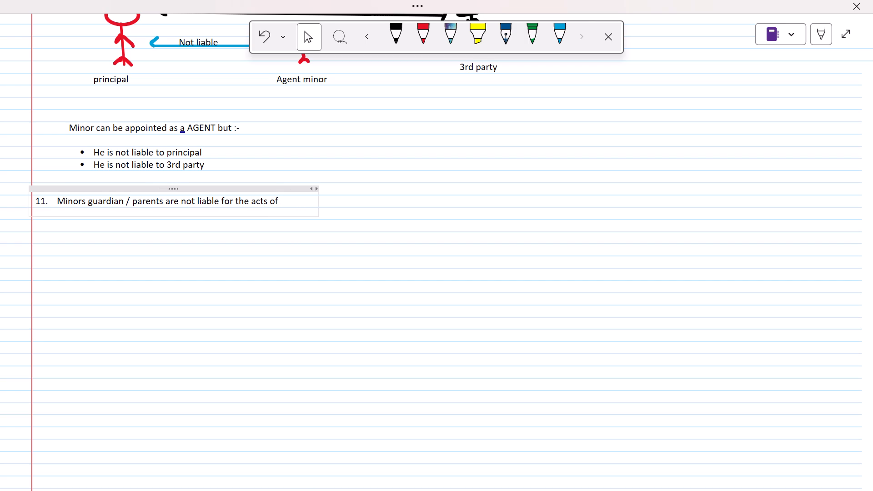
pyautogui.write('minors')
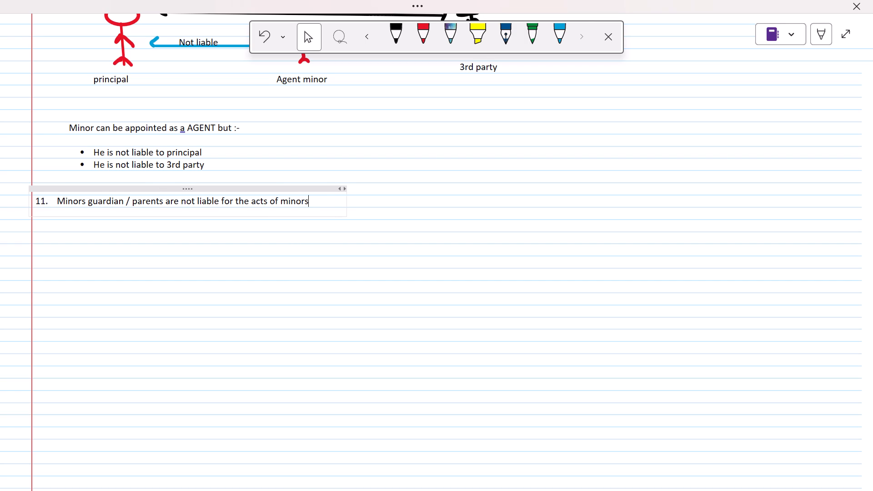
pyautogui.press('space')
# Begin an unnumbered, indented line below point 11, leaving one blank line between, with the word "minors".
pyautogui.press('Return')
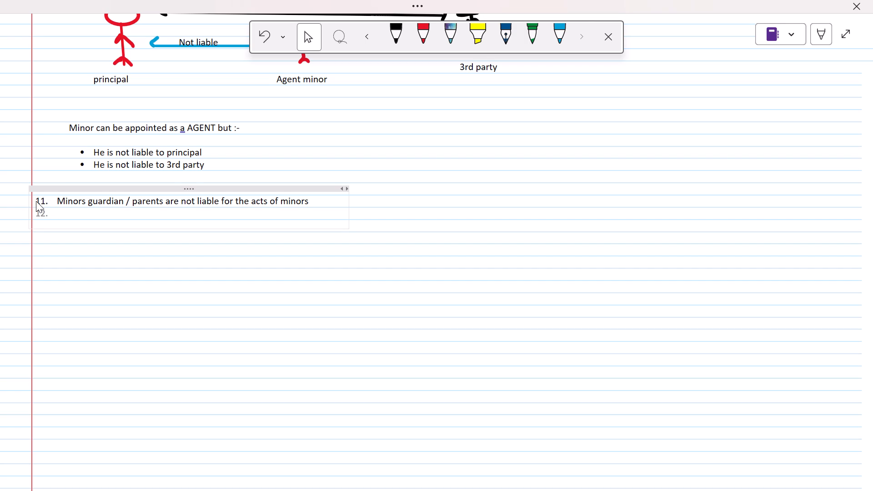
pyautogui.press('Return')
pyautogui.press('Return')
pyautogui.press('Return')
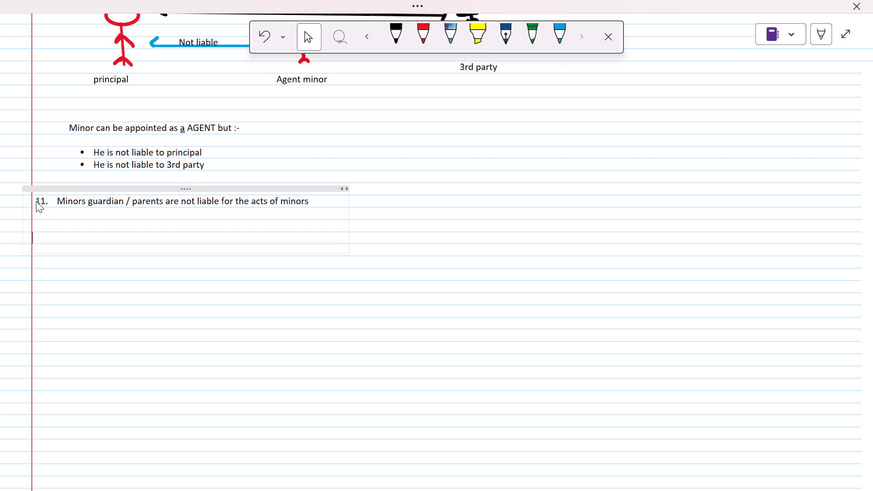
pyautogui.press('space')
pyautogui.press('space')
pyautogui.press('space')
pyautogui.press('space')
pyautogui.press('space')
pyautogui.press('space')
pyautogui.press('space')
pyautogui.press('space')
pyautogui.press('BackSpace')
pyautogui.press('BackSpace')
pyautogui.press('BackSpace')
pyautogui.press('BackSpace')
pyautogui.press('BackSpace')
pyautogui.press('BackSpace')
pyautogui.press('BackSpace')
pyautogui.press('BackSpace')
pyautogui.press('BackSpace')
pyautogui.press('space')
pyautogui.press('space')
pyautogui.press('space')
pyautogui.press('space')
pyautogui.press('space')
pyautogui.press('space')
pyautogui.press('space')
pyautogui.press('space')
pyautogui.press('space')
pyautogui.press('space')
pyautogui.press('space')
pyautogui.press('space')
pyautogui.press('space')
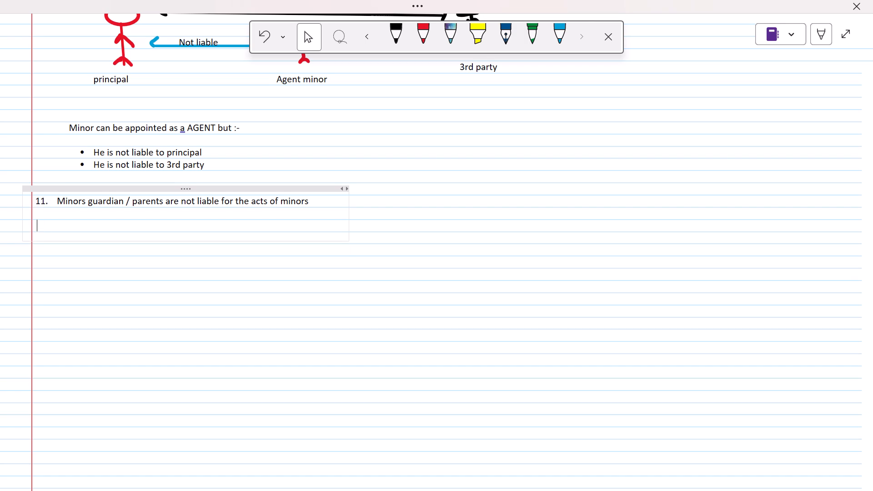
pyautogui.write('miors')
pyautogui.press('space')
pyautogui.press('BackSpace')
pyautogui.press('BackSpace')
pyautogui.press('BackSpace')
pyautogui.press('BackSpace')
pyautogui.write('nors')
pyautogui.press('space')
# Continue the indented line with "if they have appointed minor as their agent".
pyautogui.write('if t')
pyautogui.write('hey ha')
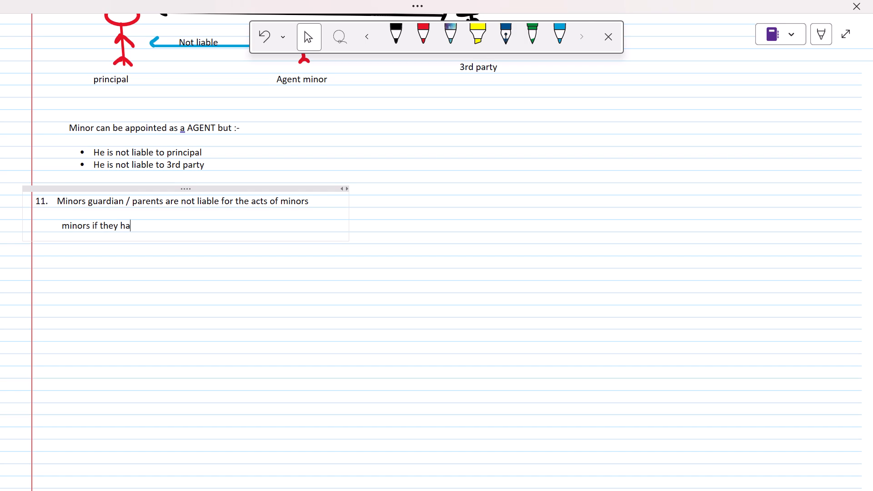
pyautogui.write('ve')
pyautogui.press('space')
pyautogui.write('appointed')
pyautogui.press('space')
pyautogui.write('minor')
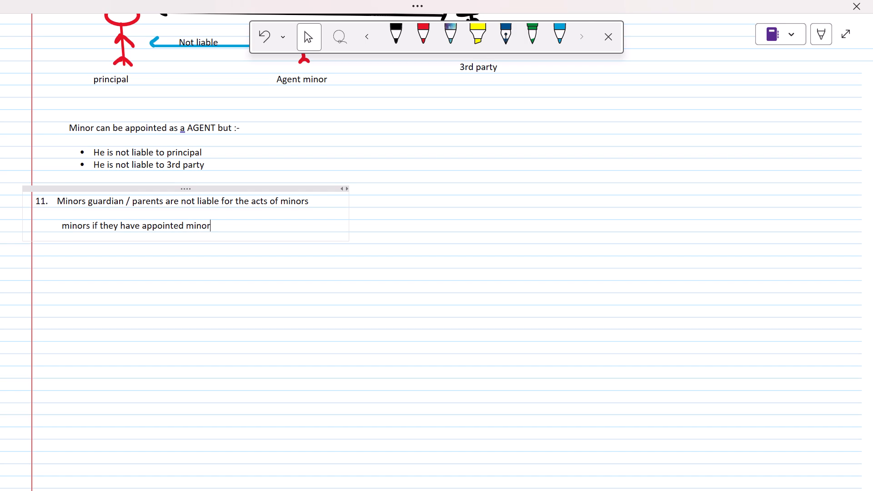
pyautogui.press('space')
pyautogui.write('as')
pyautogui.press('space')
pyautogui.write('thei')
pyautogui.write('r')
pyautogui.press('space')
pyautogui.write('agent')
pyautogui.press('space')
# Extend the indented line with ", then they are liable".
pyautogui.write(', then')
pyautogui.press('space')
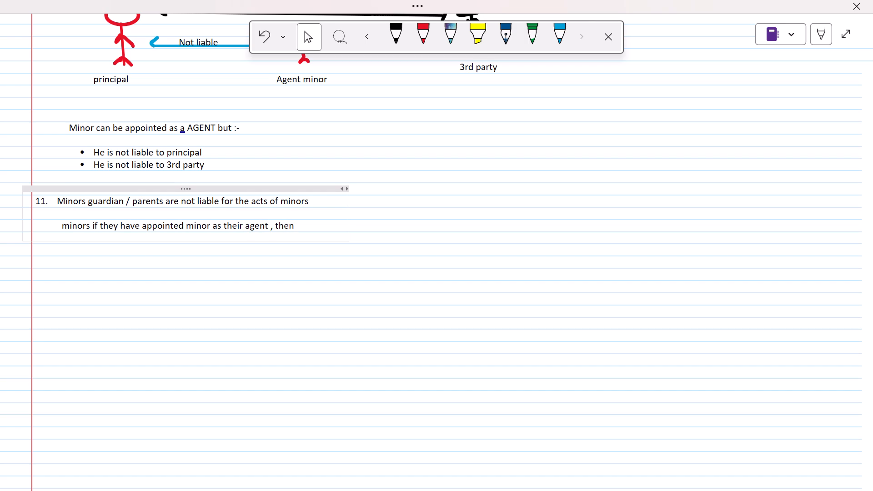
pyautogui.write('they are')
pyautogui.press('space')
pyautogui.write('liable')
pyautogui.press('space')
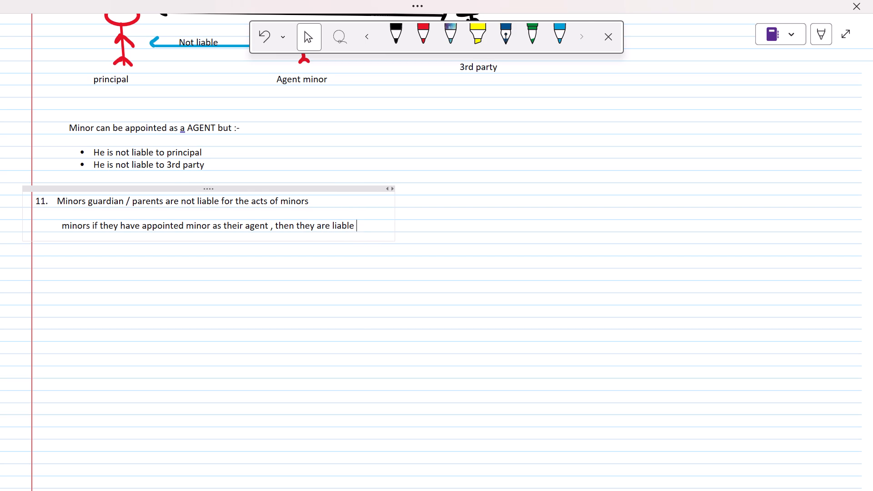
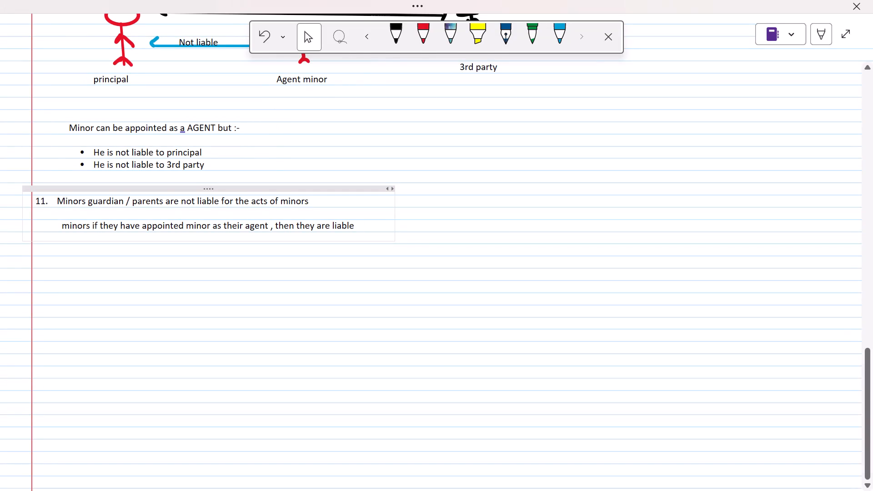
# Draw a red stick figure below the start of the indented line under point 11.
pyautogui.click(409, 37)
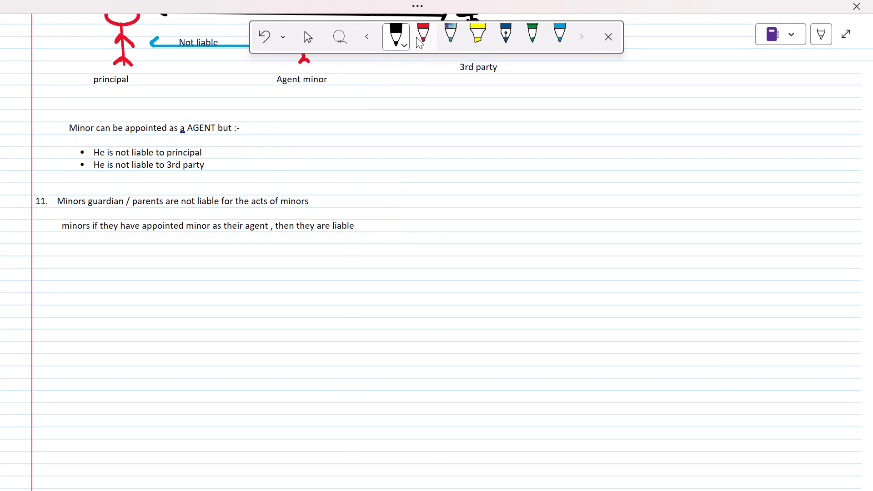
pyautogui.click(416, 37)
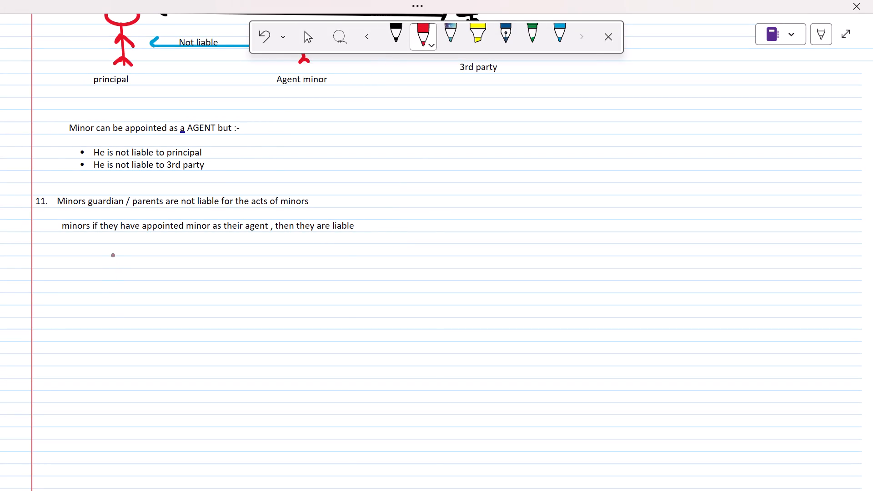
pyautogui.moveTo(113, 254); pyautogui.dragTo(117, 253)
pyautogui.moveTo(119, 267); pyautogui.dragTo(128, 306)
pyautogui.moveTo(122, 286); pyautogui.dragTo(120, 290)
pyautogui.moveTo(120, 290); pyautogui.dragTo(122, 291)
pyautogui.moveTo(120, 276); pyautogui.dragTo(127, 284)
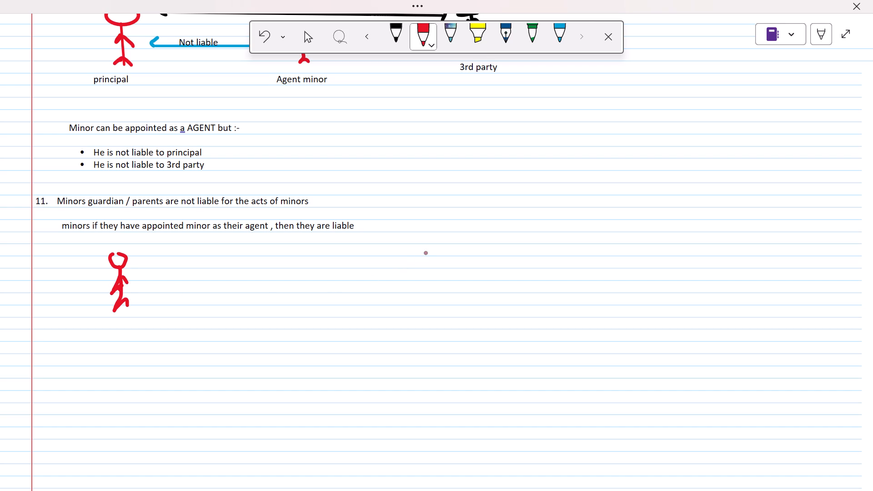
# Draw two more red stick figures in a row with the first, one mid-page and one near the page's right side.
pyautogui.moveTo(428, 245); pyautogui.dragTo(424, 246)
pyautogui.moveTo(421, 262); pyautogui.dragTo(426, 294)
pyautogui.moveTo(423, 273); pyautogui.dragTo(431, 276)
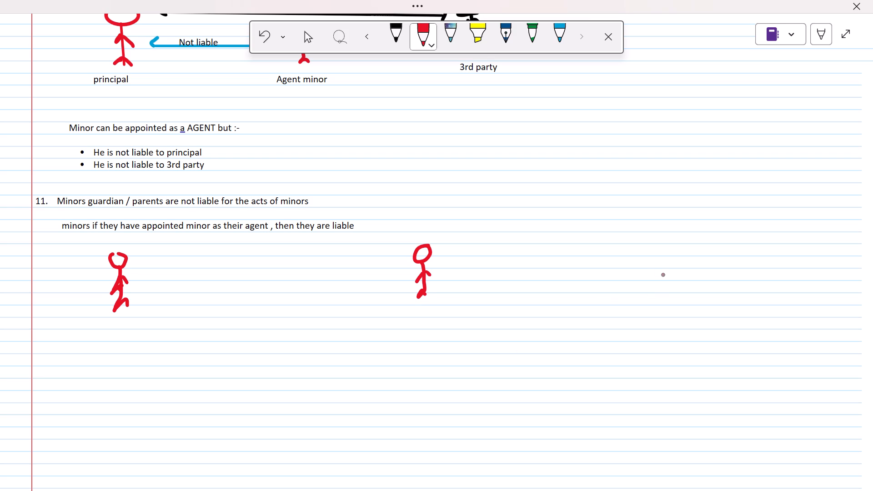
pyautogui.click(663, 239)
pyautogui.moveTo(672, 256); pyautogui.dragTo(677, 285)
pyautogui.moveTo(674, 267); pyautogui.dragTo(681, 273)
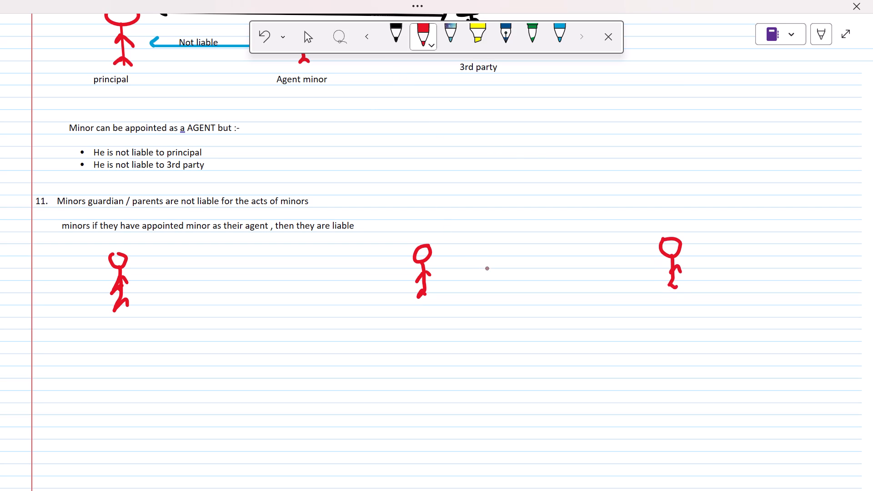
# Draw red arrows from the middle figure to the third figure and from the first figure to the middle one.
pyautogui.moveTo(452, 270); pyautogui.dragTo(637, 267)
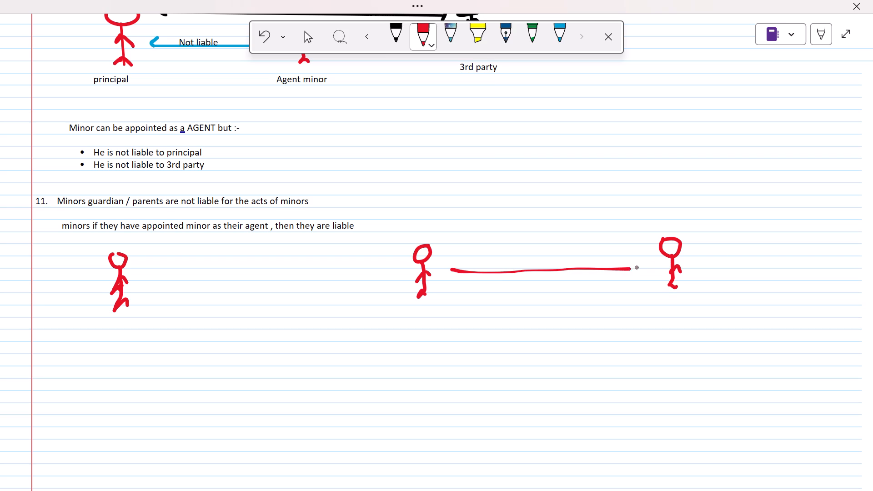
pyautogui.moveTo(637, 267); pyautogui.dragTo(649, 266)
pyautogui.moveTo(636, 260); pyautogui.dragTo(652, 273)
pyautogui.moveTo(156, 270); pyautogui.dragTo(312, 273)
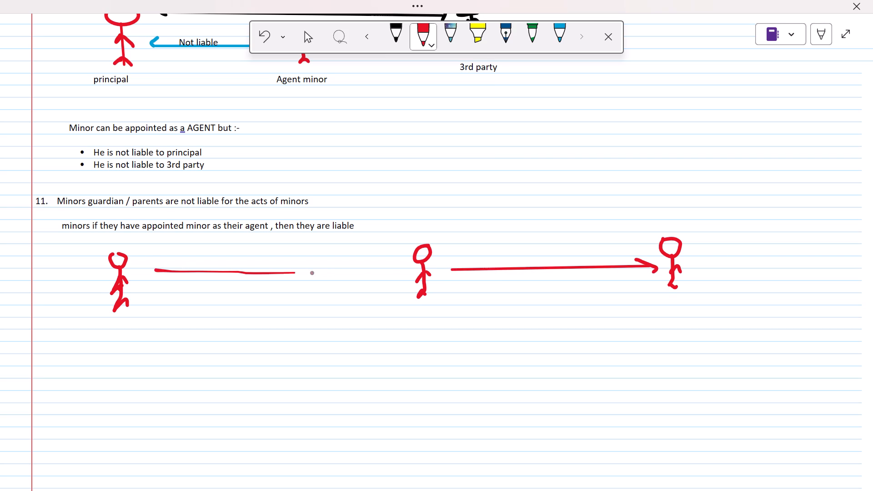
pyautogui.moveTo(312, 273); pyautogui.dragTo(390, 273)
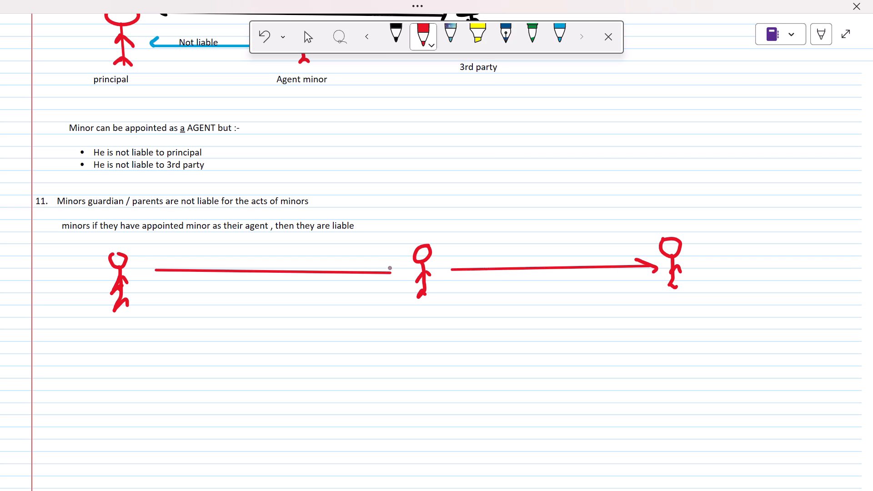
pyautogui.moveTo(387, 266); pyautogui.dragTo(396, 279)
# Start a text note just above the arrow between the first and middle figures.
pyautogui.click(306, 47)
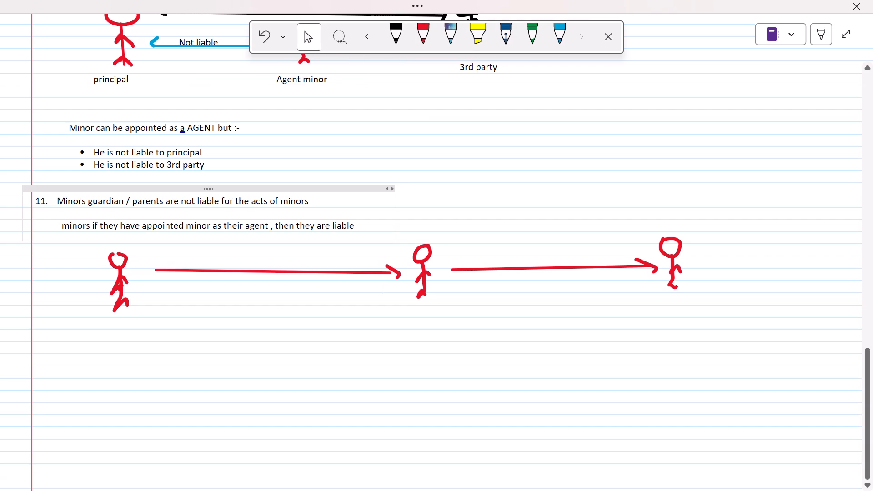
pyautogui.click(205, 261)
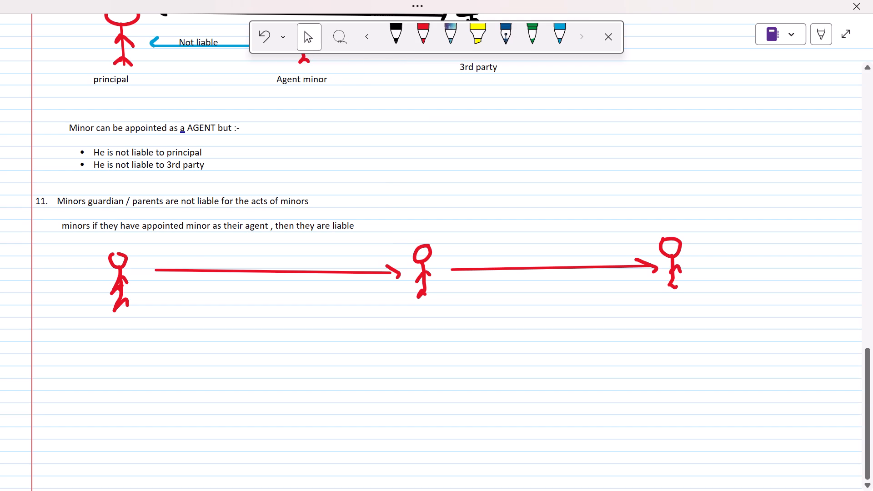
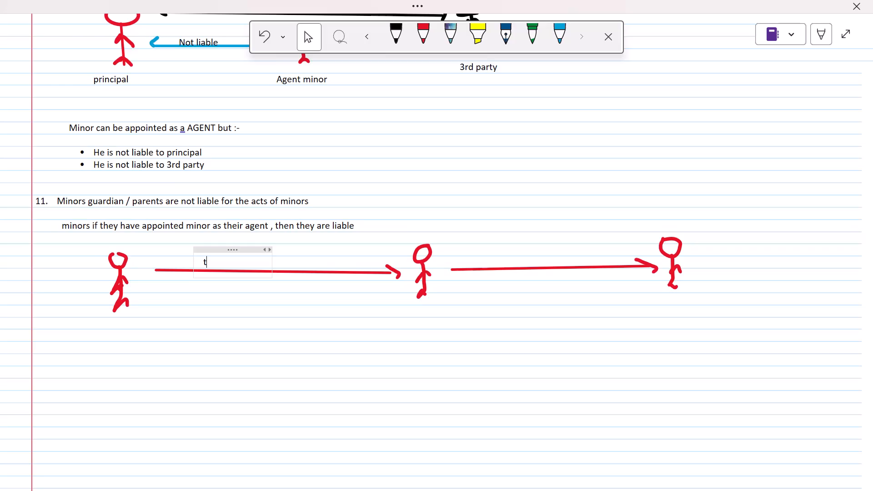
# Complete the note on the arrow between the first and middle figures as "Tells to supply laptop", with "He will pay" on a second line.
pyautogui.write('ells to si')
pyautogui.press('BackSpace')
pyautogui.write('upply laptop')
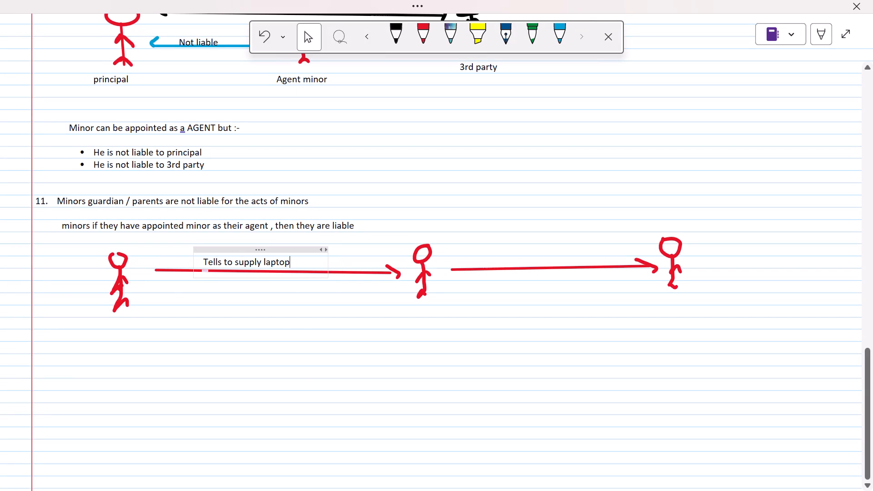
pyautogui.press('space')
pyautogui.press('Return')
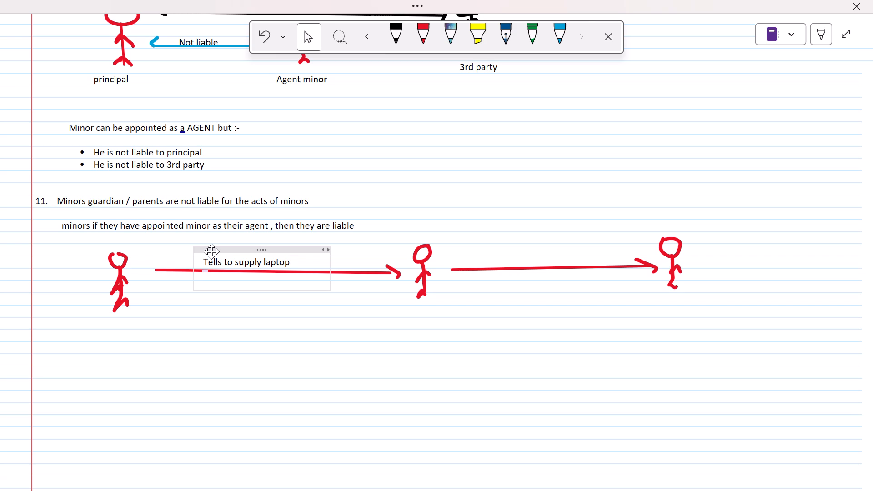
pyautogui.write('he will')
pyautogui.press('space')
pyautogui.write('pay')
pyautogui.press('space')
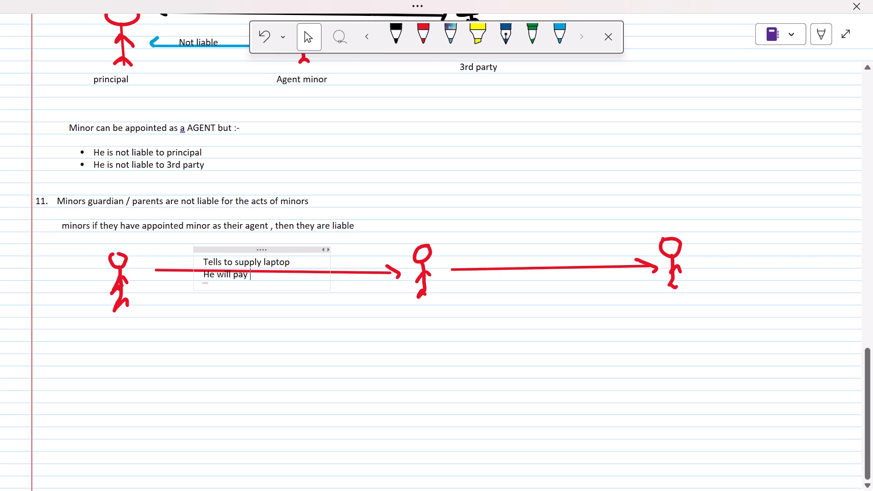
# Label the arrow between the middle and third figures "Laptop".
pyautogui.click(492, 260)
pyautogui.write('lapto')
pyautogui.write('p')
pyautogui.press('space')
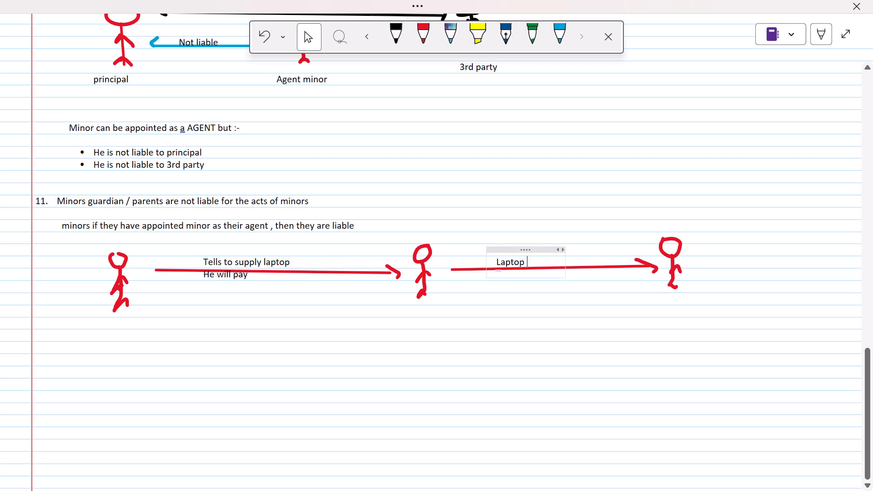
# Add the caption "Father is liable" below the first stick figure under point 11.
pyautogui.click(105, 318)
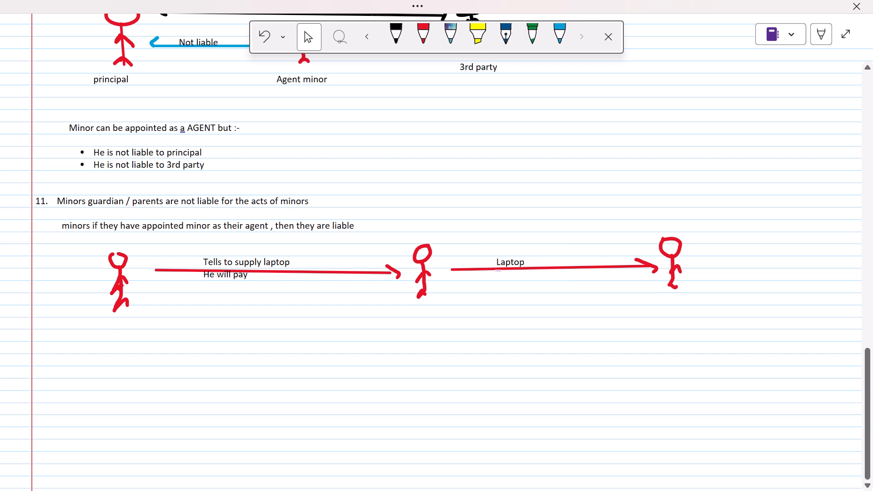
pyautogui.write('father is lai')
pyautogui.press('BackSpace')
pyautogui.press('BackSpace')
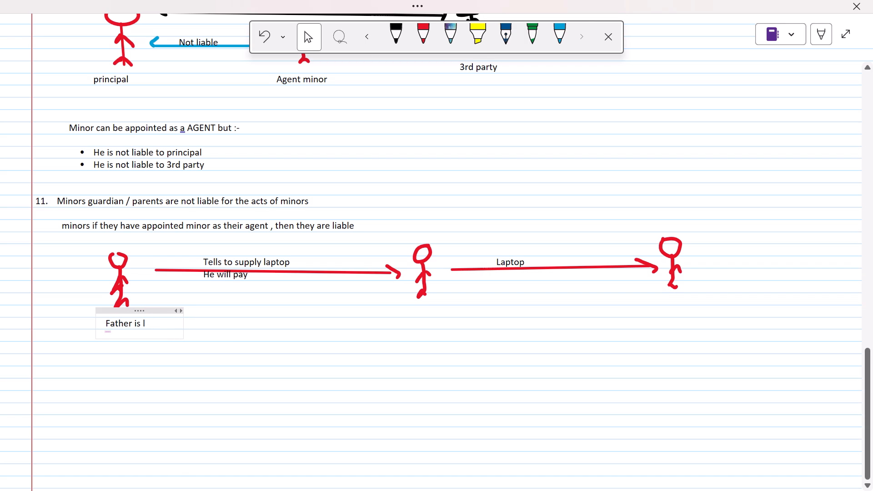
pyautogui.write('iab')
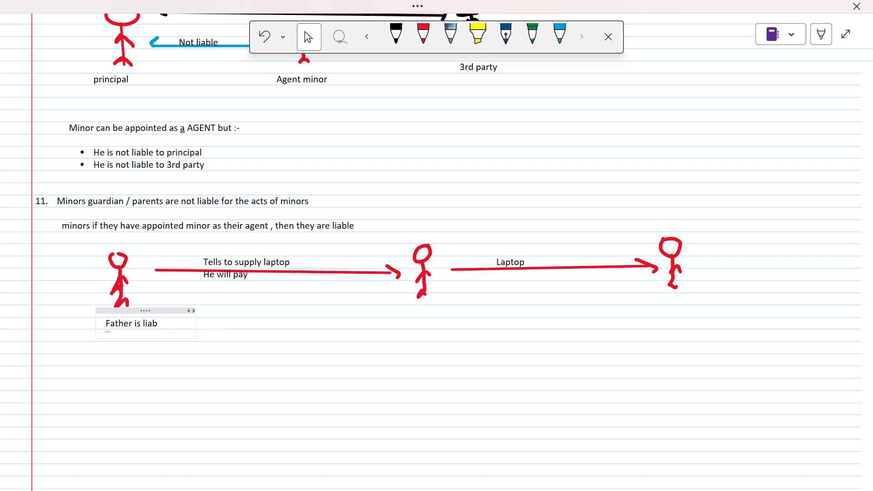
pyautogui.write('le')
pyautogui.press('space')
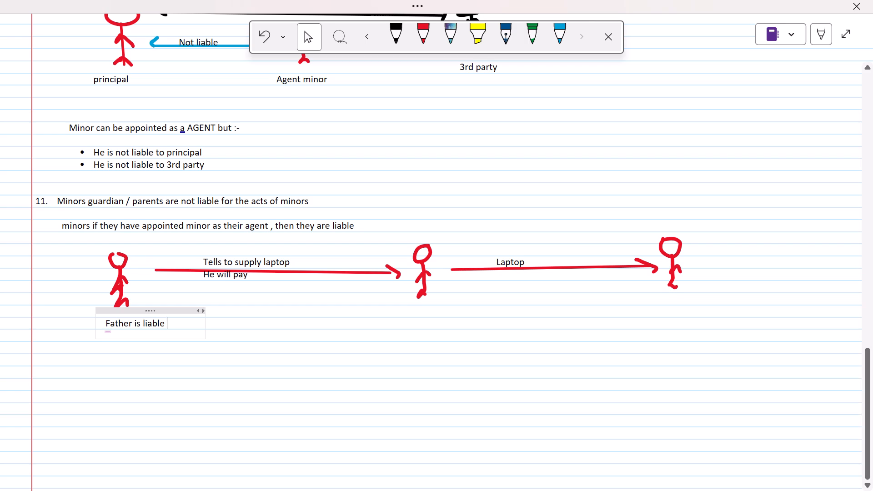
# Add the caption "Shopkeeper" below the middle stick figure.
pyautogui.click(388, 311)
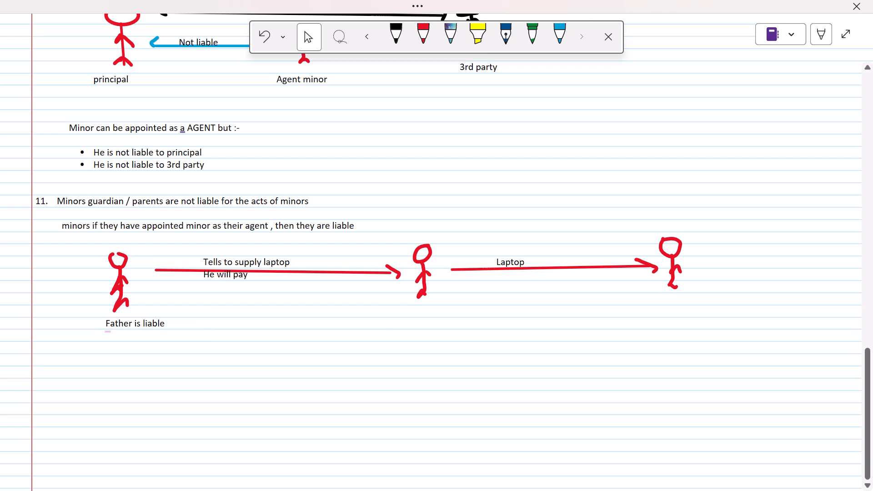
pyautogui.write('shopkeepr')
pyautogui.press('BackSpace')
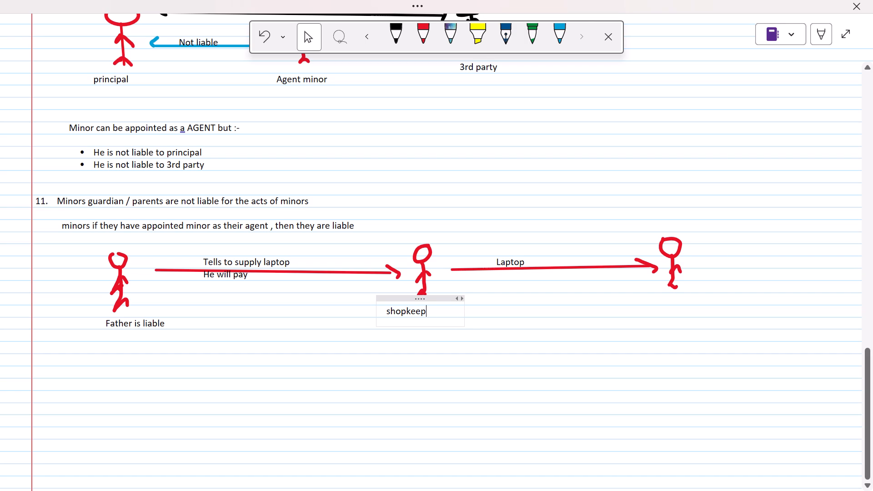
pyautogui.write('er')
pyautogui.press('space')
# Add the caption "Minor son" below the third stick figure.
pyautogui.click(650, 309)
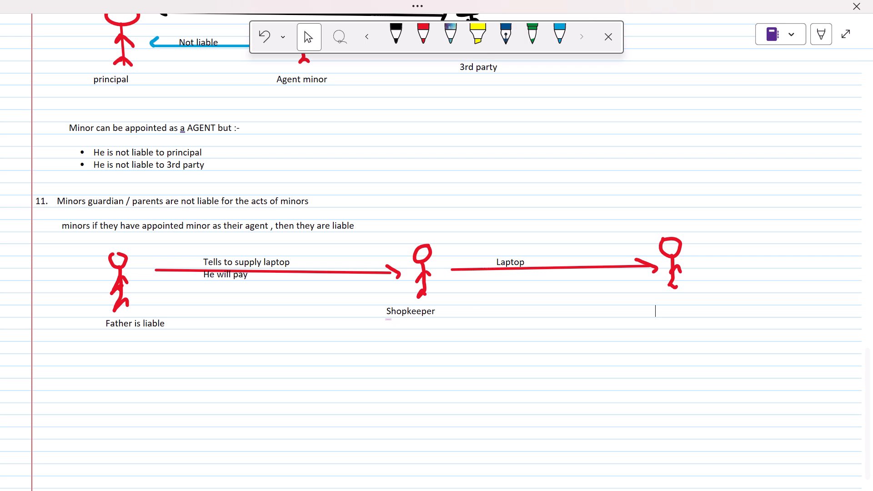
pyautogui.write('minor')
pyautogui.press('space')
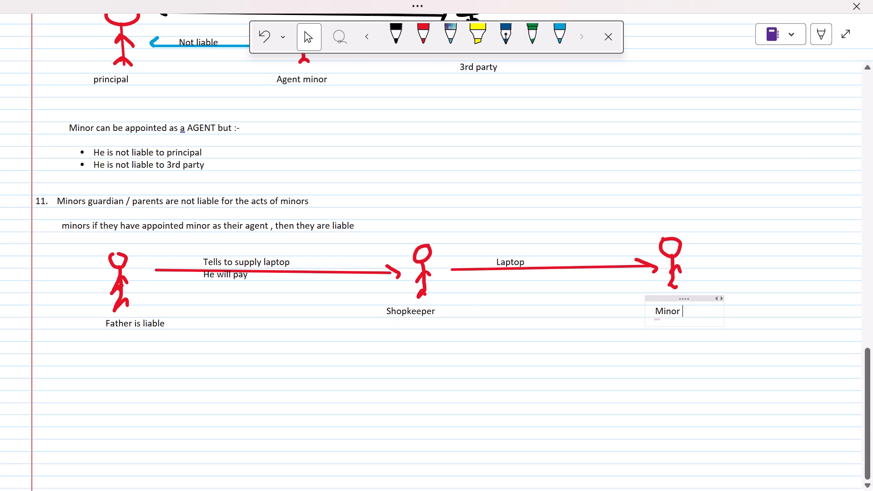
pyautogui.write('son')
pyautogui.press('space')
# Start numbered point 12 below the point 11 diagram with the words "In a joint contract by adult and minor".
pyautogui.scroll(-2, 655, 344)
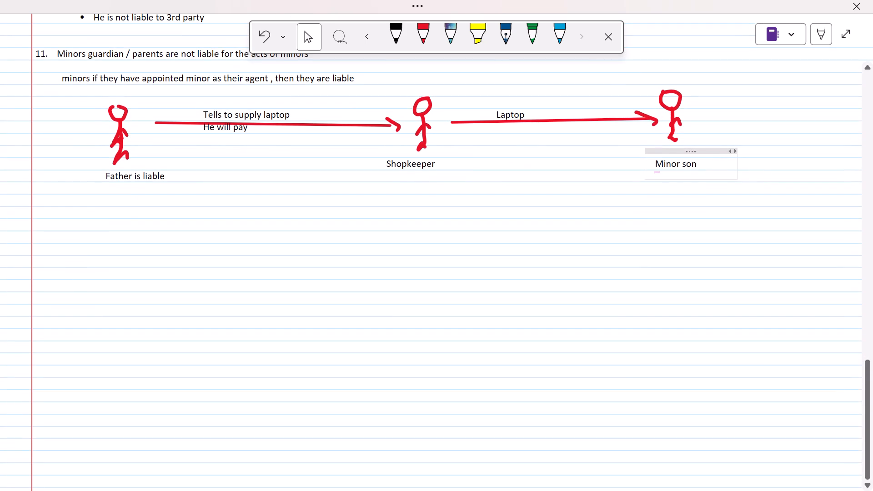
pyautogui.click(33, 235)
pyautogui.write('12.')
pyautogui.press('space')
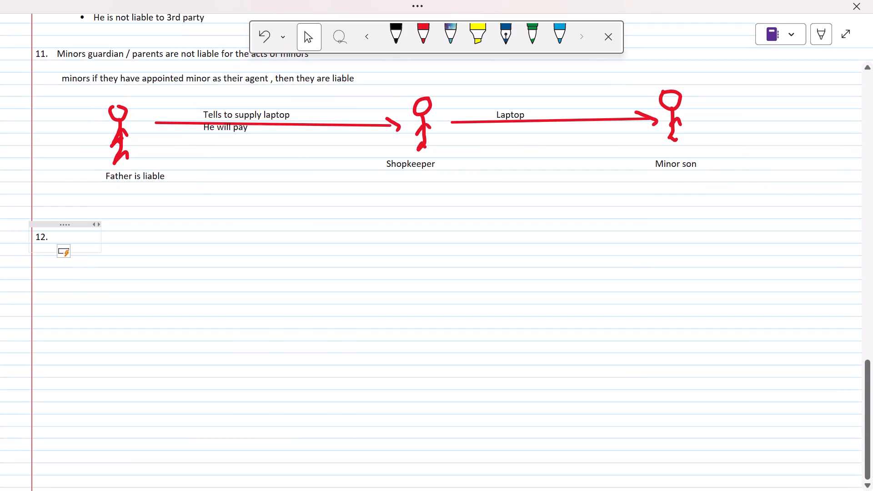
pyautogui.write('in thr')
pyautogui.press('BackSpace')
pyautogui.press('BackSpace')
pyautogui.press('BackSpace')
pyautogui.write('a')
pyautogui.press('space')
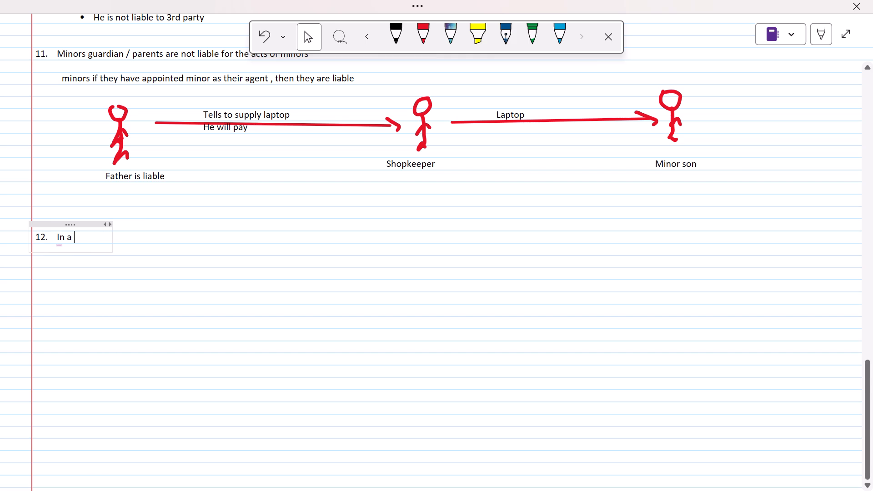
pyautogui.write('joint')
pyautogui.press('space')
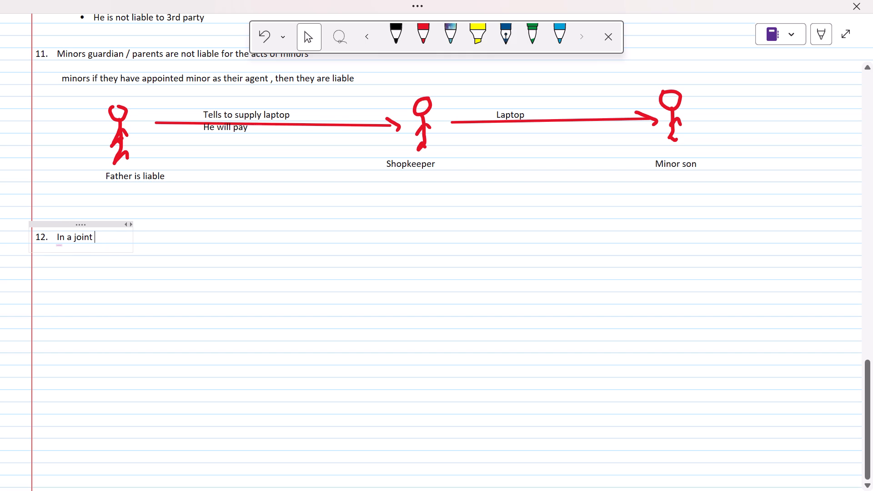
pyautogui.write('contract')
pyautogui.press('space')
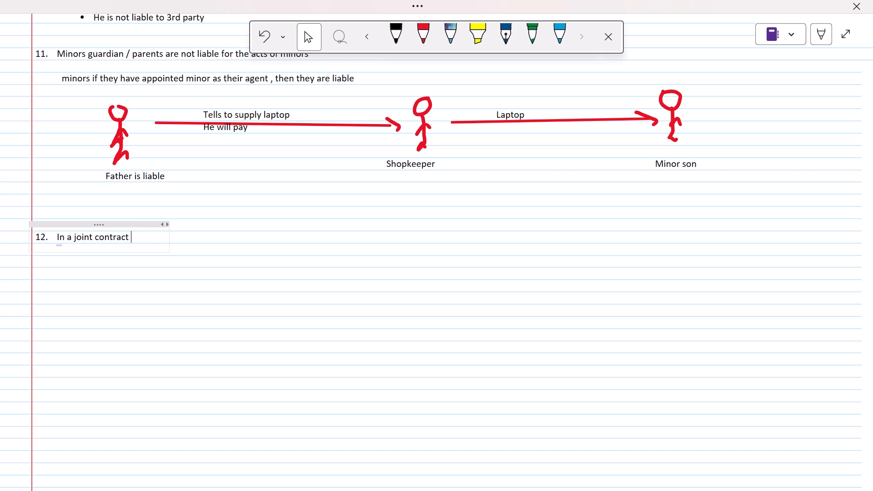
pyautogui.write('by')
pyautogui.press('space')
pyautogui.write('ad')
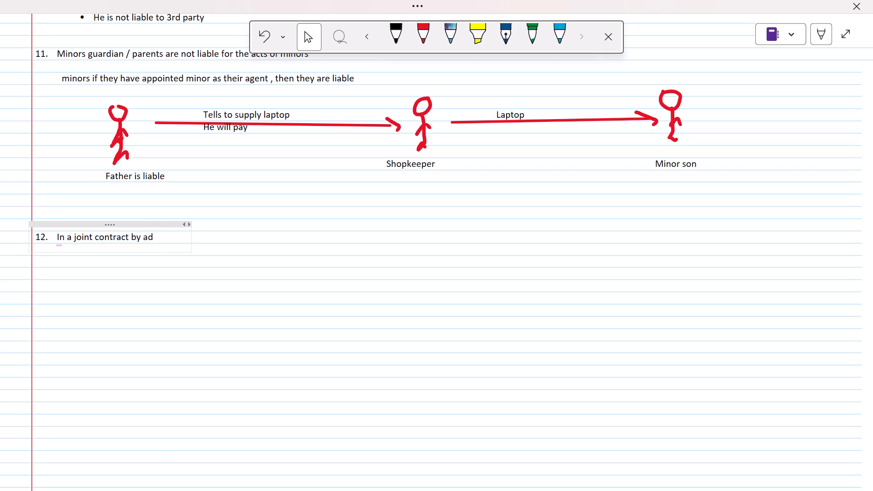
pyautogui.press('u')
pyautogui.write('lt')
pyautogui.press('space')
pyautogui.write('and m')
pyautogui.write('or')
pyautogui.press('space')
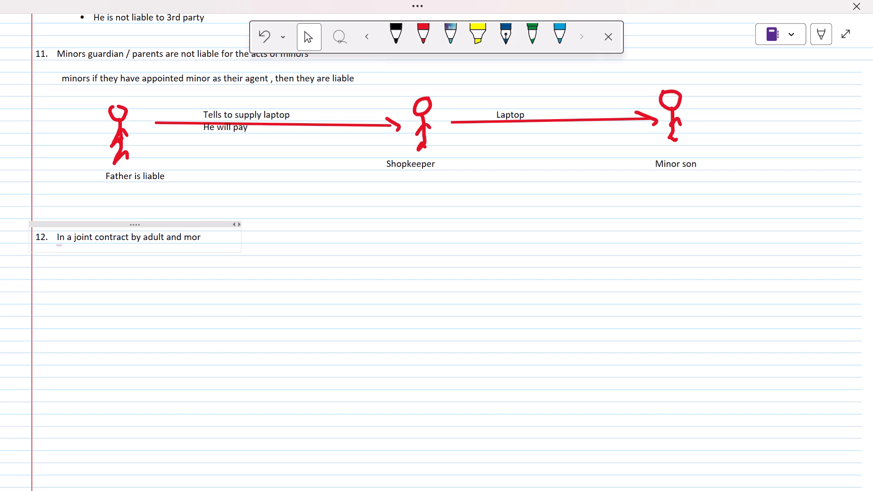
pyautogui.press('=')
pyautogui.press('BackSpace')
pyautogui.press('BackSpace')
pyautogui.press('BackSpace')
pyautogui.press('BackSpace')
pyautogui.write('inor')
pyautogui.press('space')
# Finish the point 12 sentence with "only the adult is liable", correcting the typing slips.
pyautogui.write('onlt')
pyautogui.press('BackSpace')
pyautogui.write('=y')
pyautogui.press('BackSpace')
pyautogui.press('BackSpace')
pyautogui.write('y a')
pyautogui.press('BackSpace')
pyautogui.press('y')
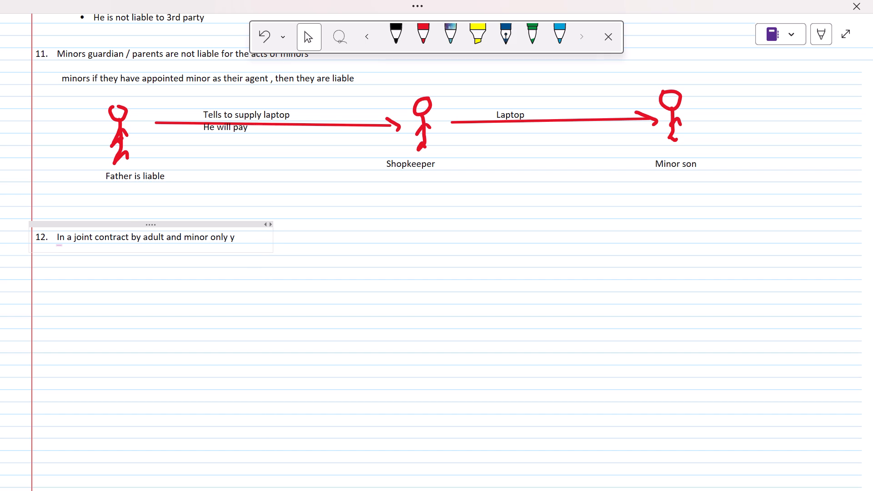
pyautogui.press('BackSpace')
pyautogui.press('BackSpace')
pyautogui.press('space')
pyautogui.write('te h')
pyautogui.press('BackSpace')
pyautogui.press('BackSpace')
pyautogui.write('he')
pyautogui.press('space')
pyautogui.press('Left')
pyautogui.press('Left')
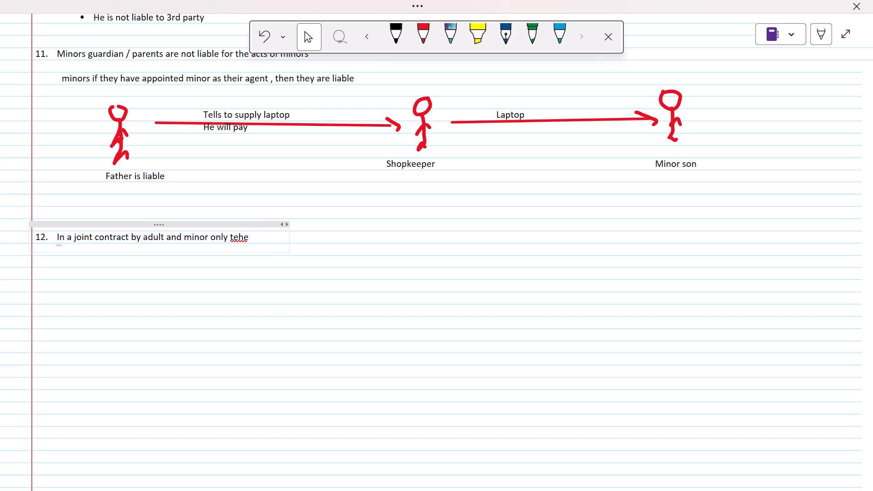
pyautogui.press('Left')
pyautogui.press('BackSpace')
pyautogui.press('Right')
pyautogui.press('Right')
pyautogui.press('space')
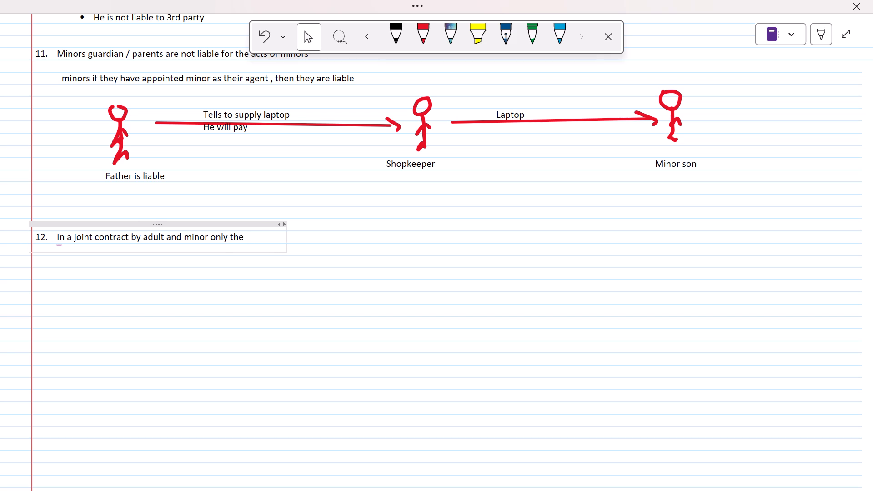
pyautogui.write('adult')
pyautogui.press('space')
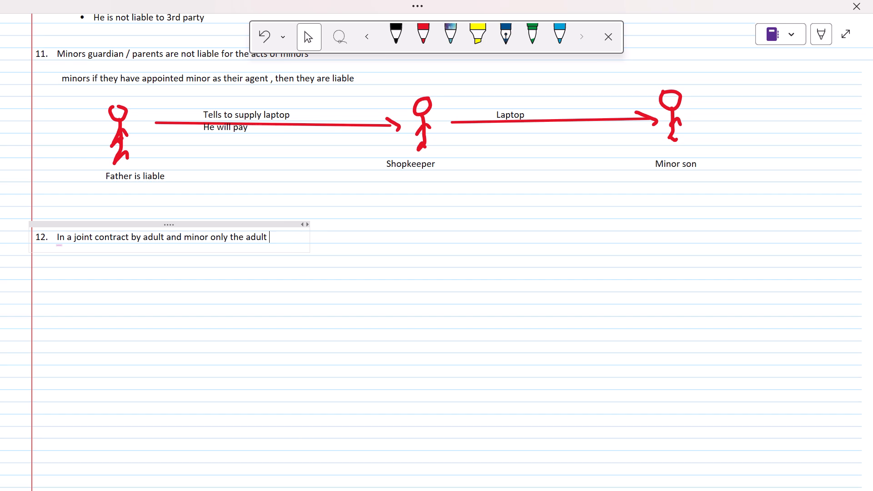
pyautogui.write('id =')
pyautogui.press('BackSpace')
pyautogui.press('BackSpace')
pyautogui.press('s')
pyautogui.press('BackSpace')
pyautogui.press('BackSpace')
pyautogui.press('BackSpace')
pyautogui.write('is liable')
pyautogui.press('space')
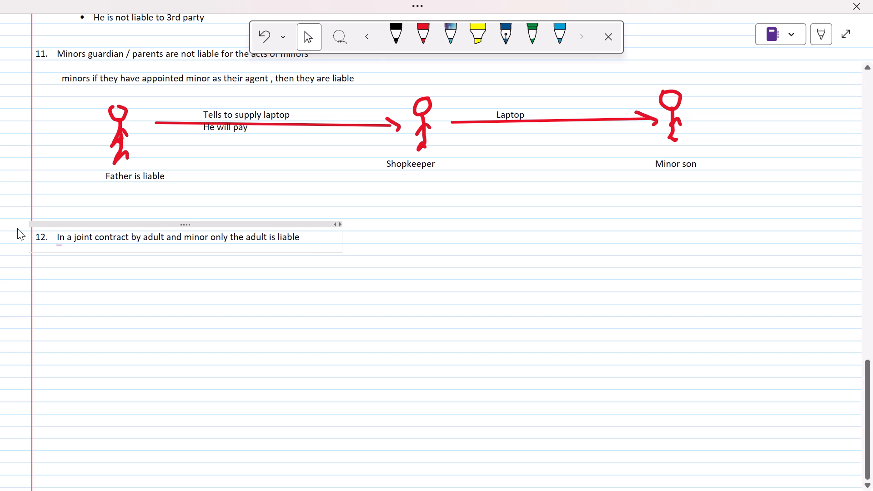
# Draw a red stick figure with the pen just below the point 12 sentence.
pyautogui.click(416, 33)
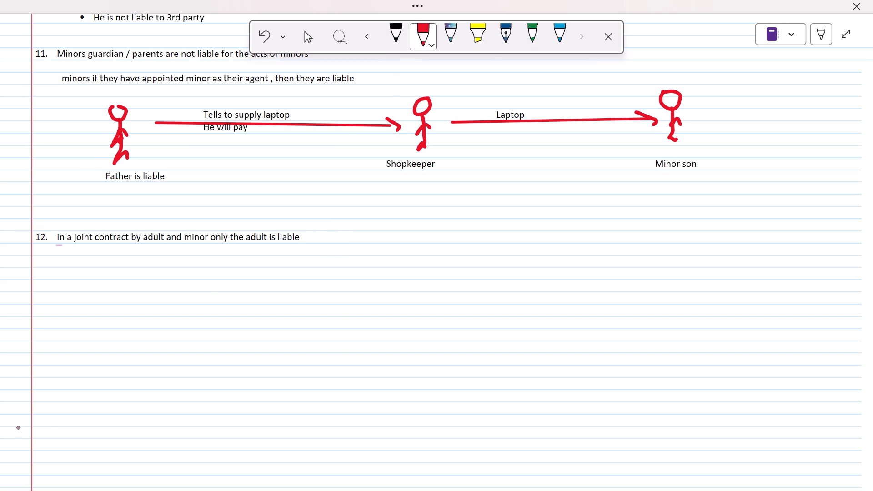
pyautogui.click(90, 259)
pyautogui.moveTo(98, 266); pyautogui.dragTo(96, 297)
pyautogui.moveTo(96, 297); pyautogui.dragTo(102, 299)
pyautogui.moveTo(95, 278); pyautogui.dragTo(105, 283)
# Draw a second red stick figure directly beneath the first one under point 12.
pyautogui.click(99, 327)
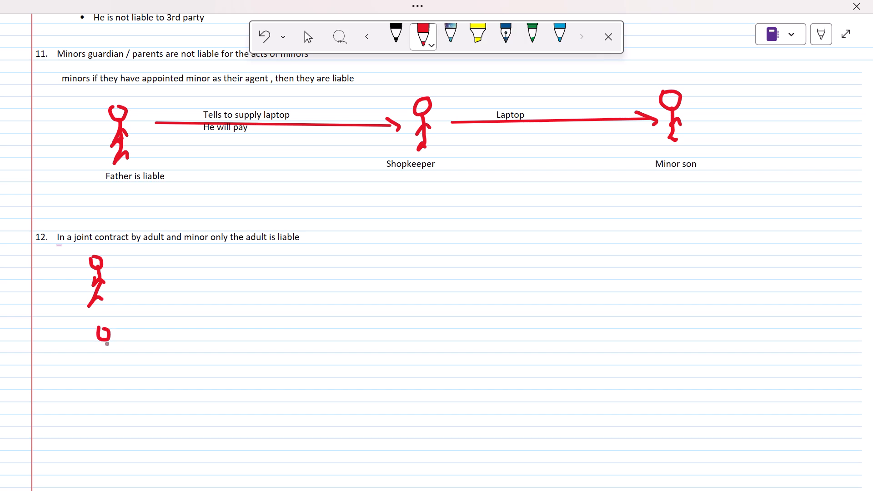
pyautogui.moveTo(107, 344); pyautogui.dragTo(109, 364)
pyautogui.moveTo(109, 364); pyautogui.dragTo(109, 364)
pyautogui.moveTo(105, 351); pyautogui.dragTo(116, 355)
# Draw a red bracket joining the two stacked stick figures on their right side.
pyautogui.moveTo(112, 285); pyautogui.dragTo(130, 358)
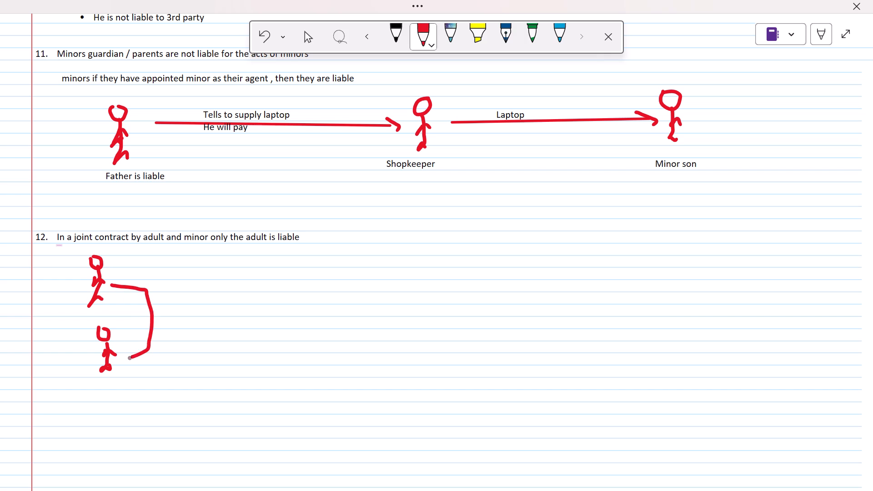
pyautogui.moveTo(130, 358); pyautogui.dragTo(129, 358)
# Draw a third red stick figure well to the right of the bracket, midway between the heights of the stacked pair.
pyautogui.click(421, 289)
pyautogui.moveTo(429, 306); pyautogui.dragTo(427, 341)
pyautogui.moveTo(426, 313); pyautogui.dragTo(434, 319)
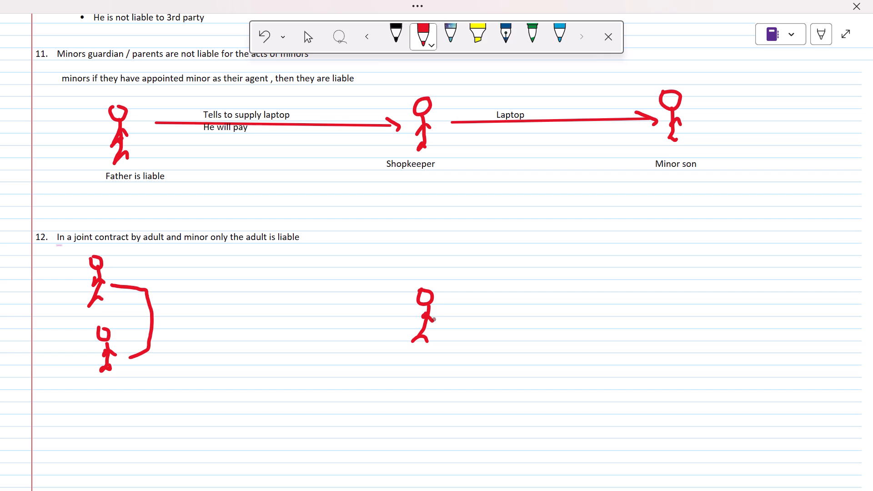
pyautogui.moveTo(434, 319); pyautogui.dragTo(434, 320)
# Draw a straight red arrow from the third stick figure pointing to the bracket.
pyautogui.moveTo(161, 321); pyautogui.dragTo(321, 325)
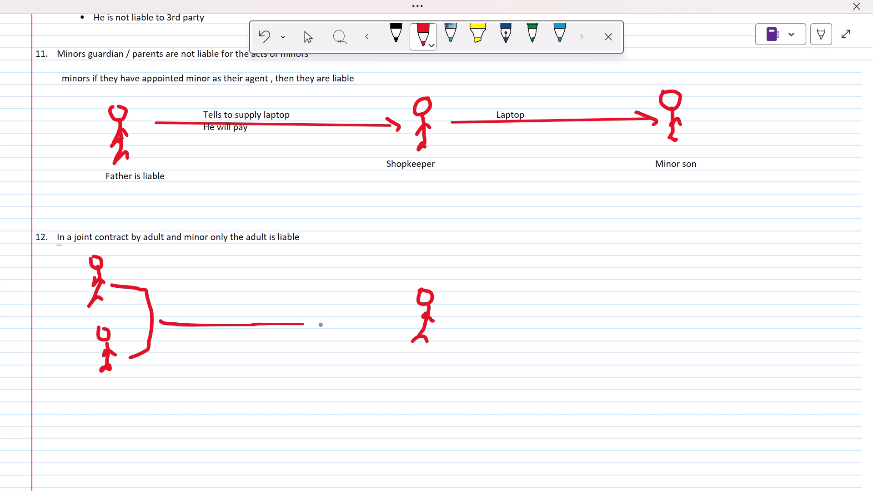
pyautogui.moveTo(321, 325); pyautogui.dragTo(399, 320)
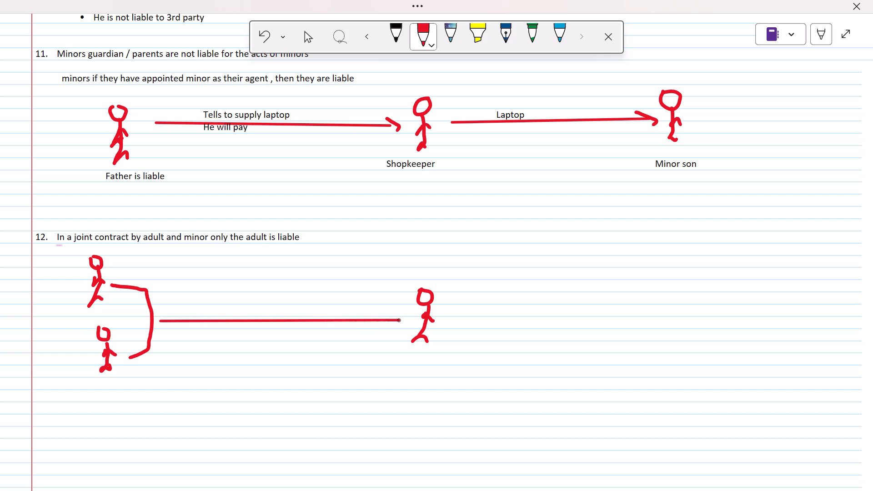
pyautogui.moveTo(399, 320); pyautogui.dragTo(404, 320)
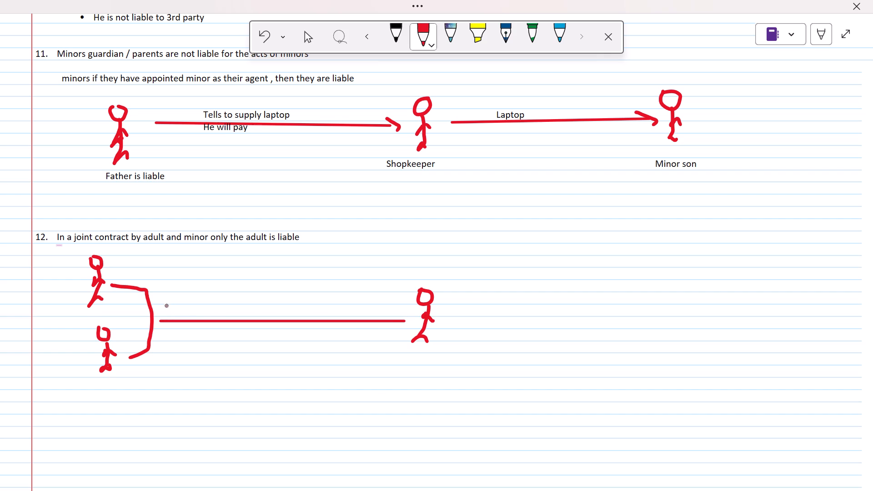
pyautogui.moveTo(173, 312); pyautogui.dragTo(168, 326)
# Add the caption "70 years adult" to the left of the upper stick figure under point 12.
pyautogui.click(318, 38)
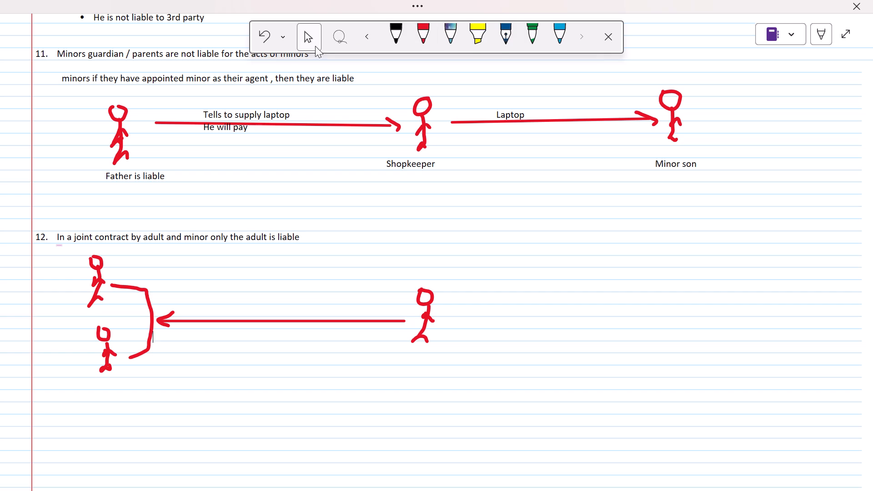
pyautogui.click(35, 271)
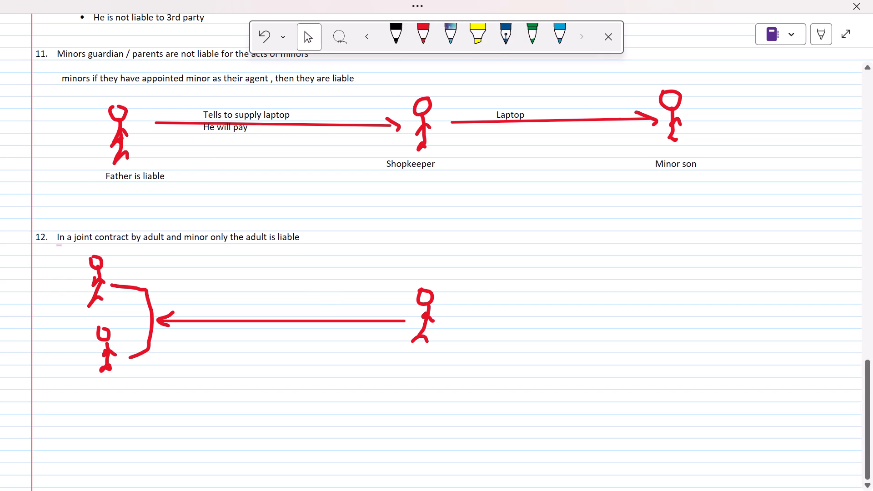
pyautogui.write('70')
pyautogui.press('space')
pyautogui.write('yr')
pyautogui.press('BackSpace')
pyautogui.write('ears')
pyautogui.press('space')
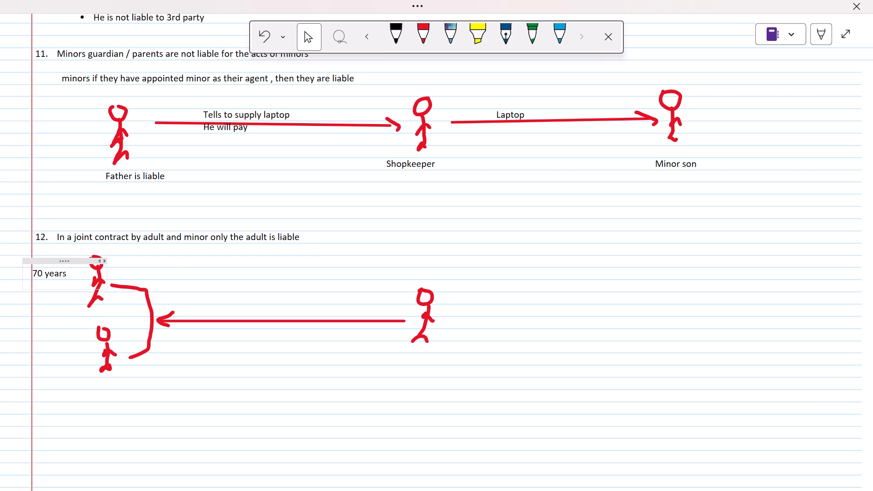
pyautogui.write('adult')
pyautogui.press('space')
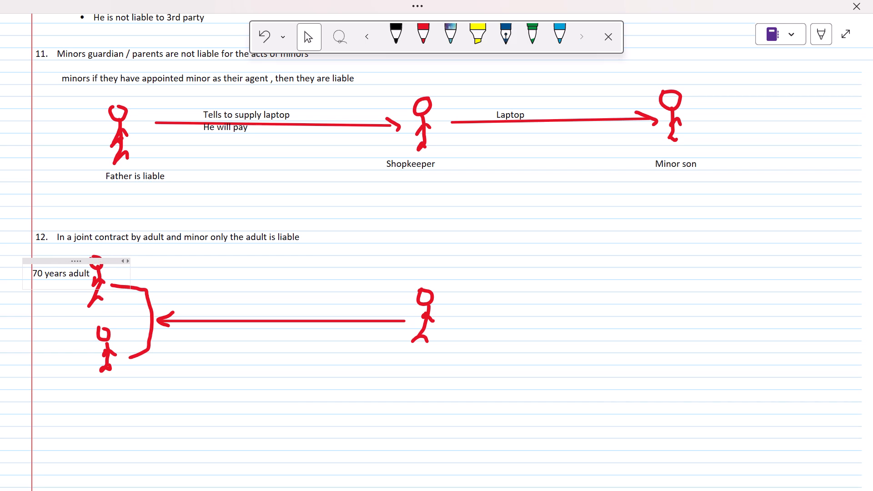
# Add the caption "17 years old" beside the lower stick figure, several lines below in the same text block.
pyautogui.press('Return')
pyautogui.press('Return')
pyautogui.press('Return')
pyautogui.press('Return')
pyautogui.press('Return')
pyautogui.press('Return')
pyautogui.press('Return')
pyautogui.press('Return')
pyautogui.press('Return')
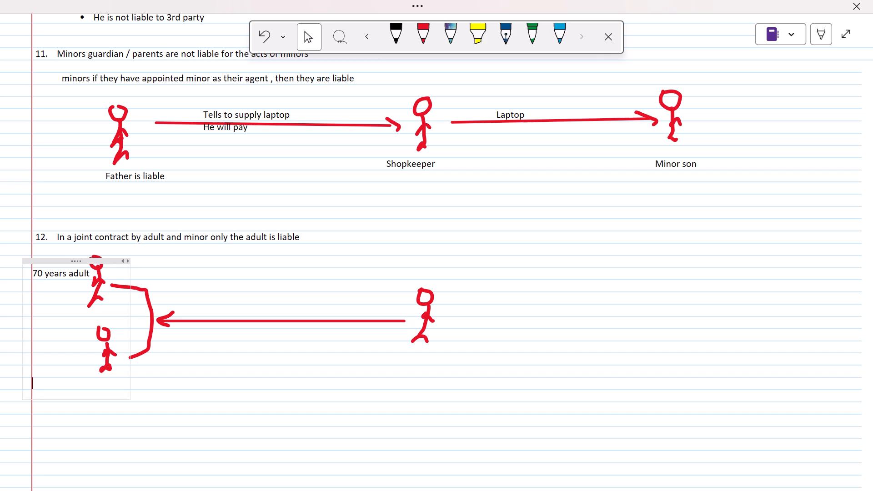
pyautogui.press('BackSpace')
pyautogui.press('BackSpace')
pyautogui.press('BackSpace')
pyautogui.write('17')
pyautogui.press('space')
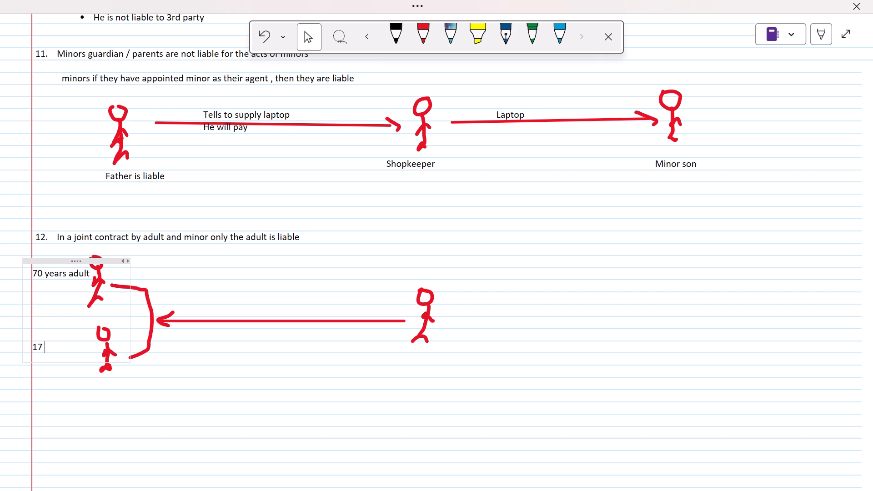
pyautogui.write('years olf')
pyautogui.press('space')
pyautogui.press('BackSpace')
pyautogui.press('BackSpace')
pyautogui.write('d')
pyautogui.press('space')
# Complete the lower figure's caption with "minor" on its own line beneath "17 years old".
pyautogui.write('mnor')
pyautogui.press('space')
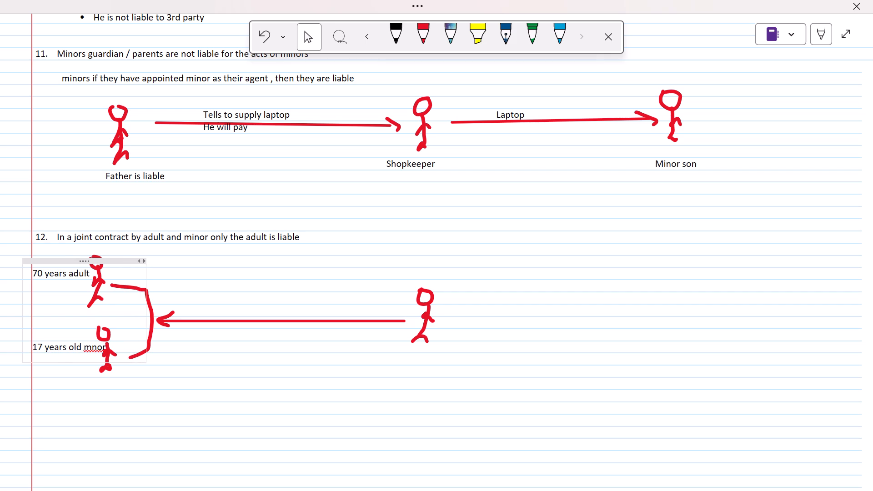
pyautogui.press('BackSpace')
pyautogui.press('BackSpace')
pyautogui.press('BackSpace')
pyautogui.press('BackSpace')
pyautogui.press('BackSpace')
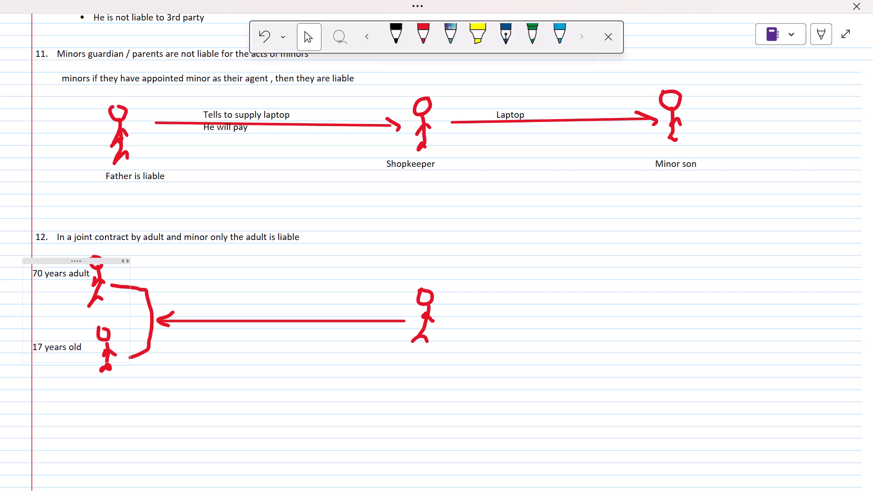
pyautogui.press('Return')
pyautogui.press('m')
pyautogui.write('inor')
pyautogui.press('space')
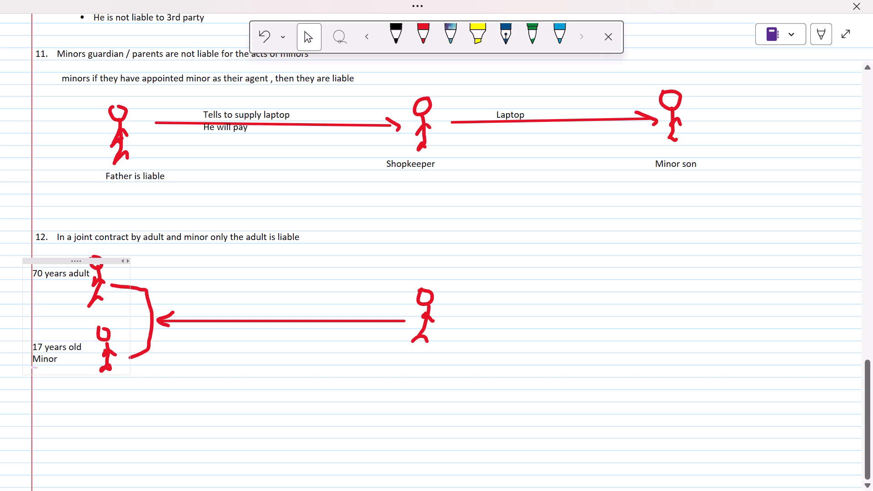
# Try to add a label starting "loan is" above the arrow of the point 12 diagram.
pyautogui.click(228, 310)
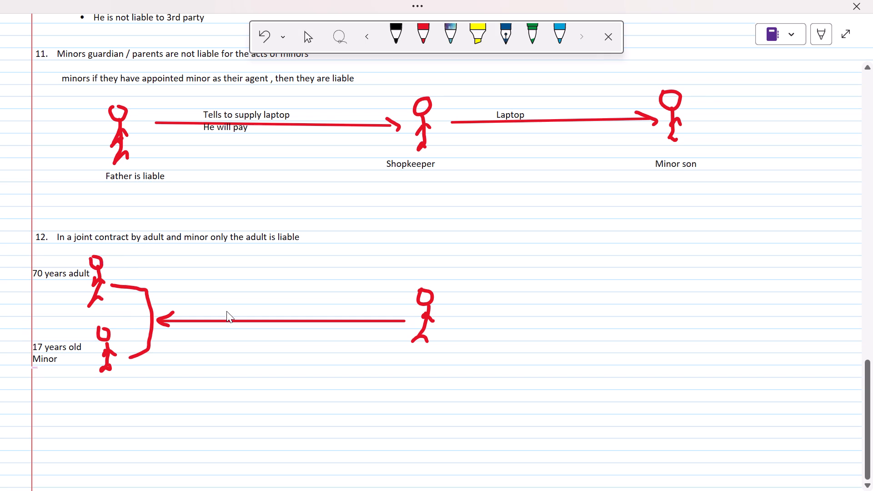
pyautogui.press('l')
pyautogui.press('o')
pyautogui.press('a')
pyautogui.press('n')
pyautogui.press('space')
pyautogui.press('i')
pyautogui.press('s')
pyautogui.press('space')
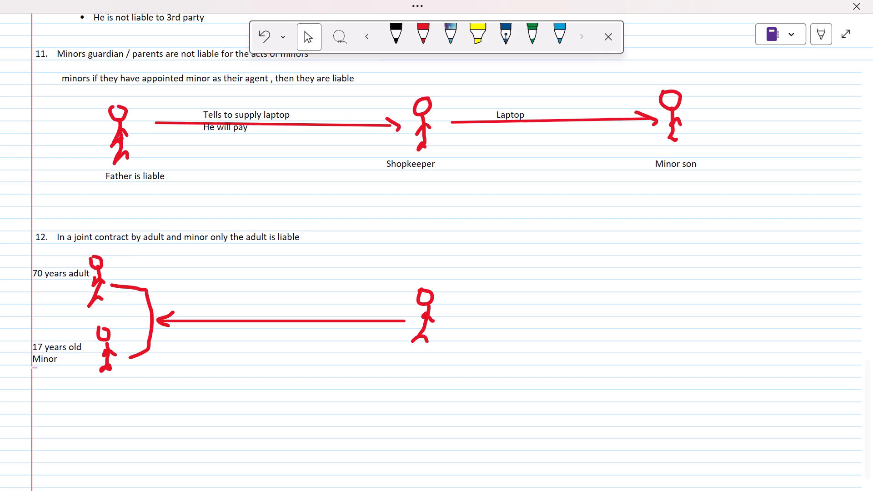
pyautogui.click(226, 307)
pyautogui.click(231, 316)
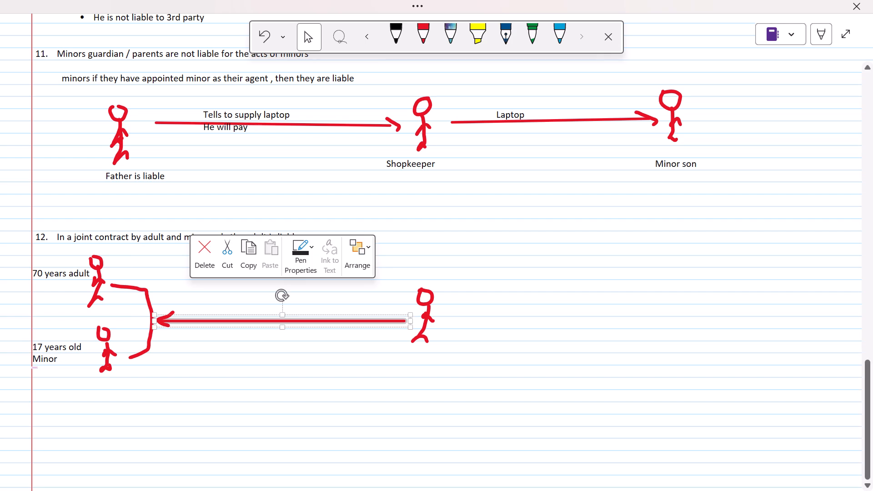
# Add the label "Loan= 1 lacs" above the arrow of the point 12 diagram.
pyautogui.click(231, 310)
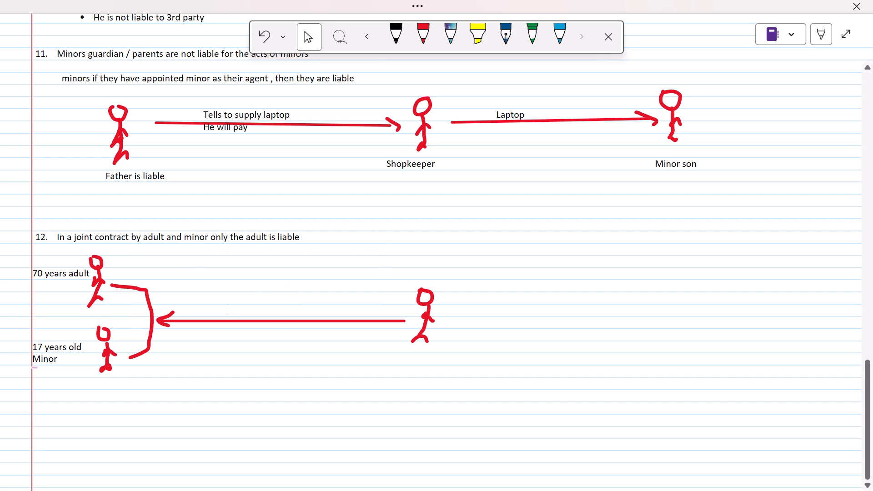
pyautogui.write('loan=')
pyautogui.press('space')
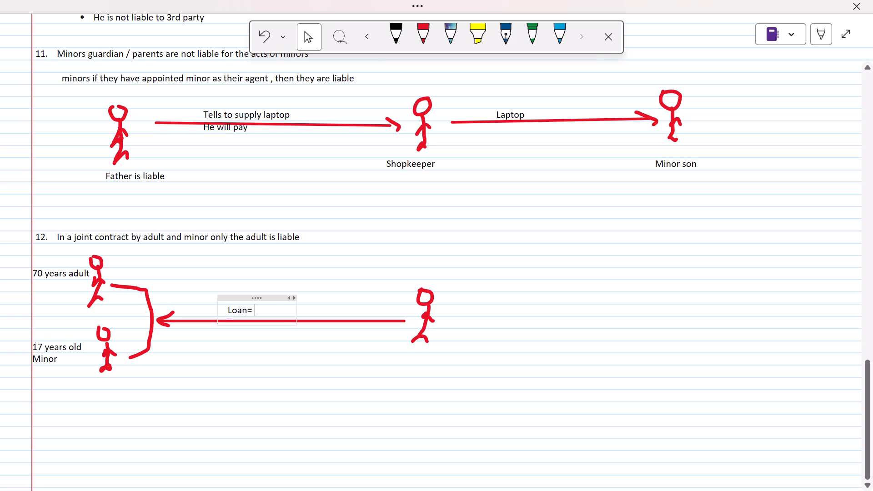
pyautogui.write('1 lacs')
pyautogui.press('space')
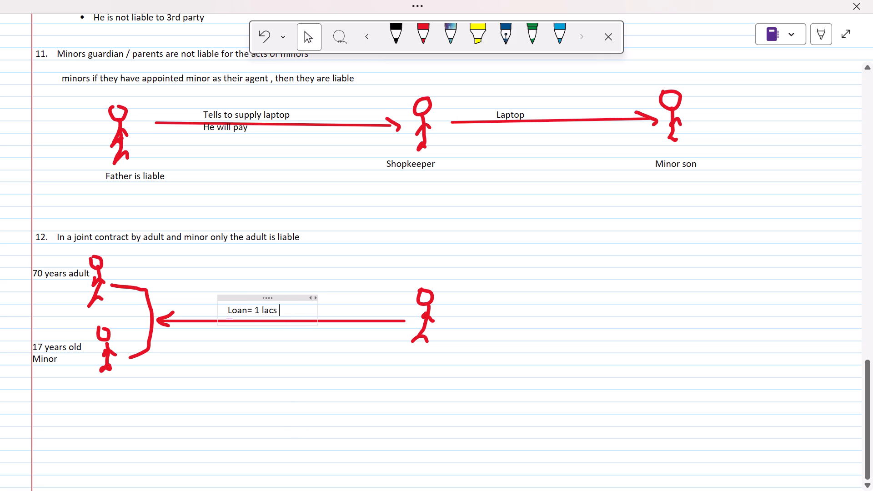
# Add the caption "lender" beside the stick figure at the tail of the point 12 arrow.
pyautogui.click(447, 324)
pyautogui.press('l')
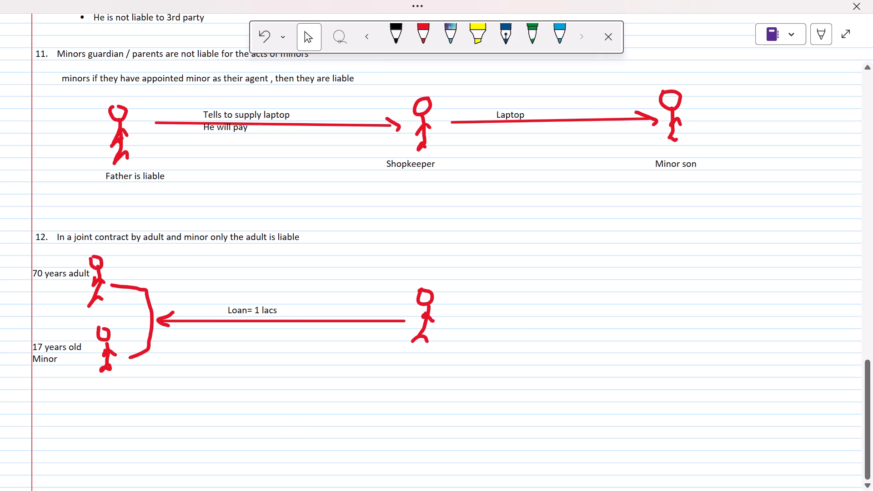
pyautogui.write('ender')
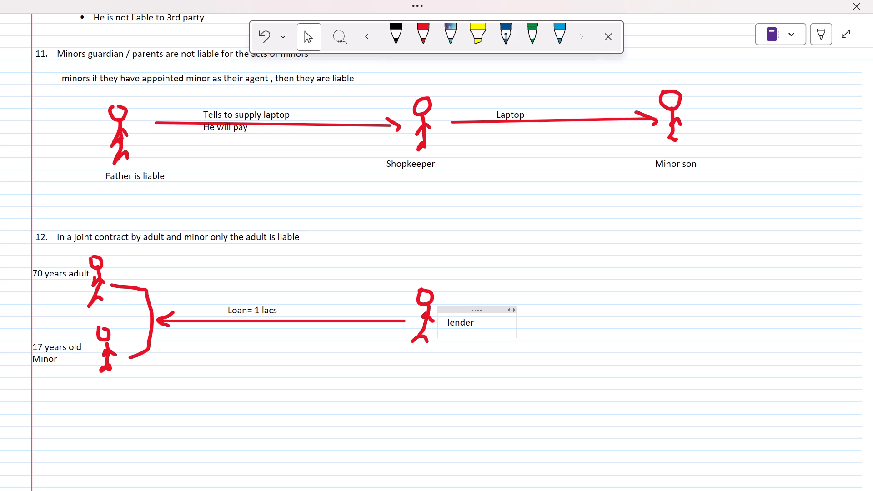
# Add the note "Only adult is liable to pay 1 lacs" below the point 12 diagram.
pyautogui.click(182, 379)
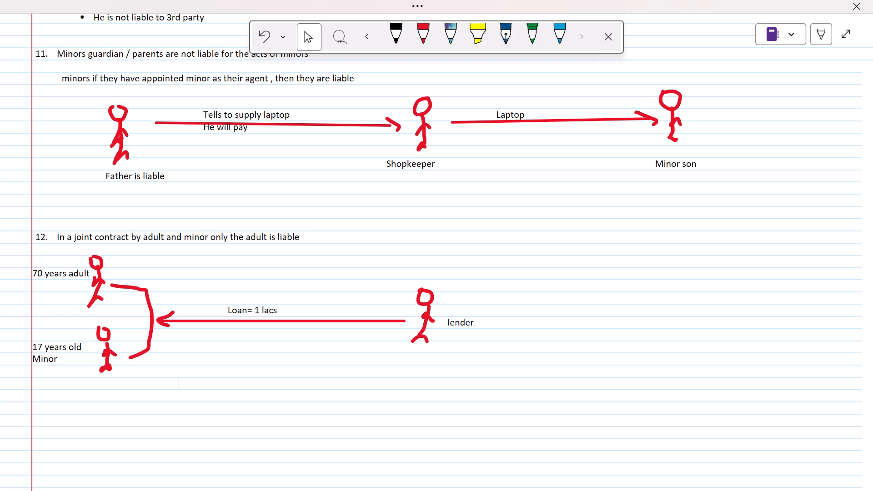
pyautogui.write('only')
pyautogui.press('space')
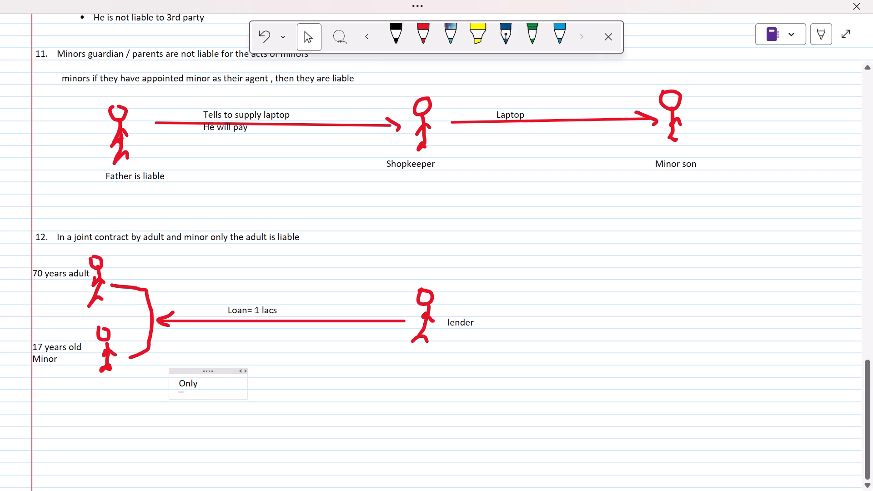
pyautogui.write('af')
pyautogui.press('BackSpace')
pyautogui.write('dult is')
pyautogui.press('space')
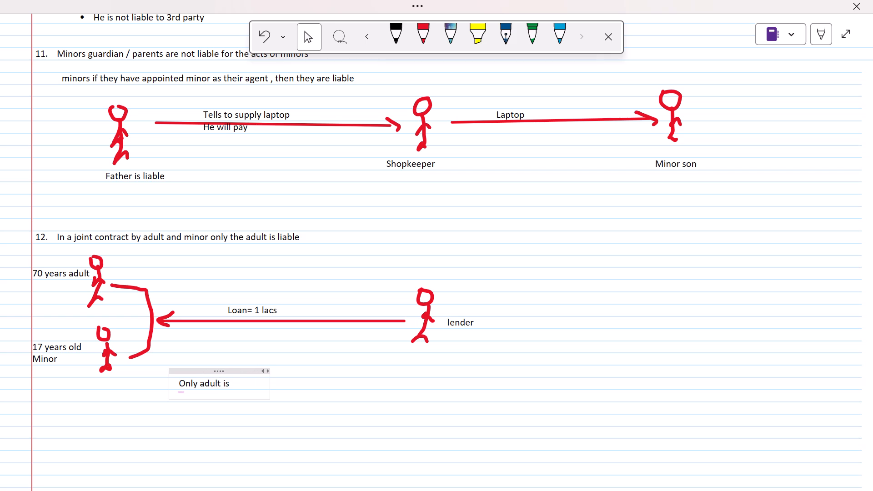
pyautogui.write('liable to pay')
pyautogui.press('space')
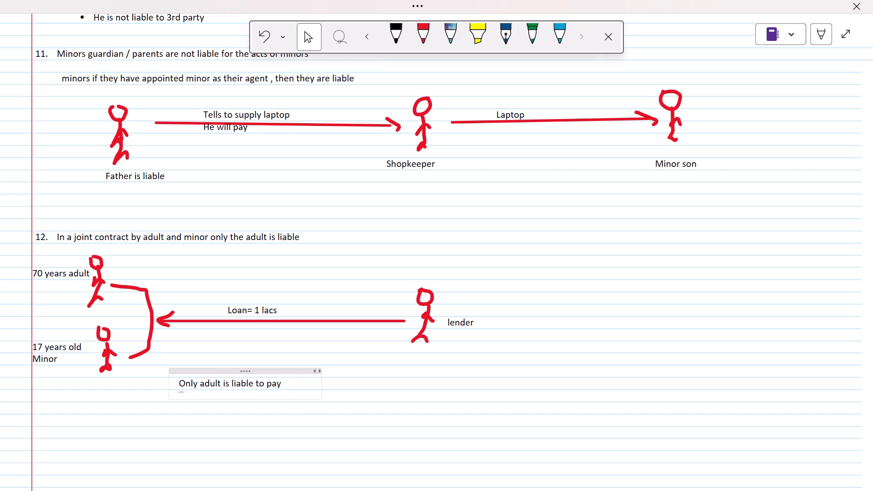
pyautogui.write('1 lacs')
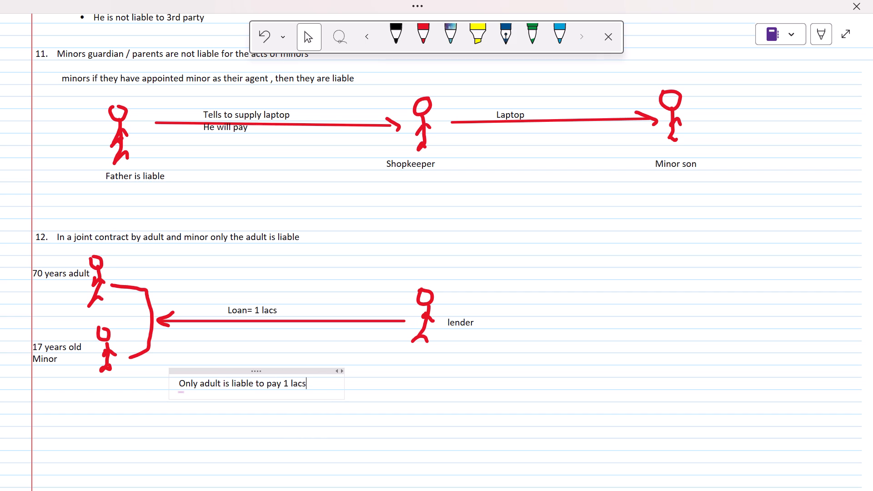
pyautogui.press('space')
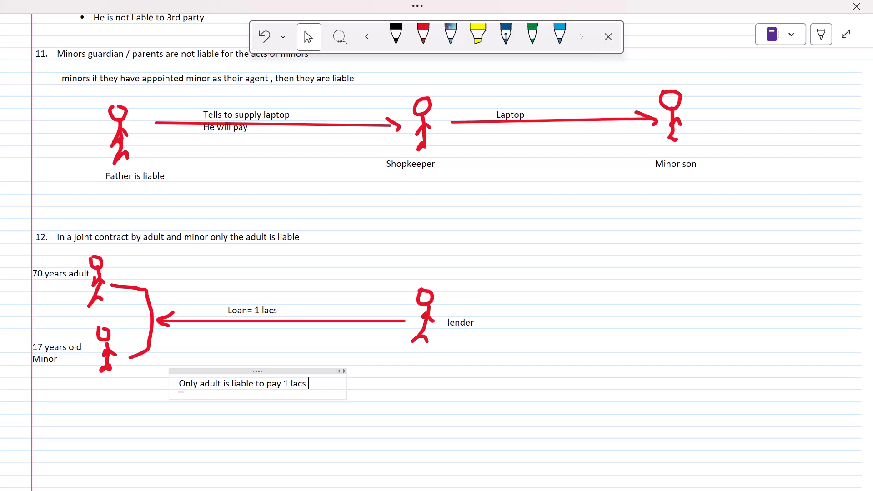
# Start numbered point 13 at the margin below the point 12 diagram with the text "A person (surety a0".
pyautogui.scroll(-2, 183, 384)
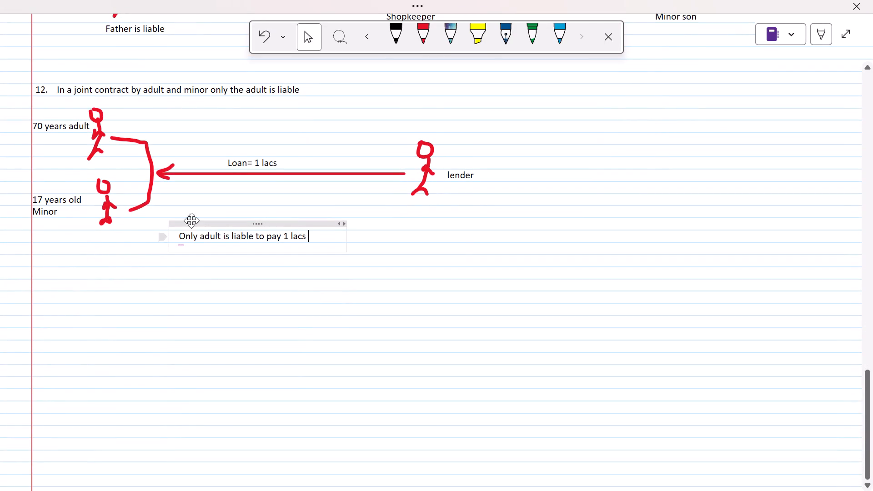
pyautogui.click(34, 285)
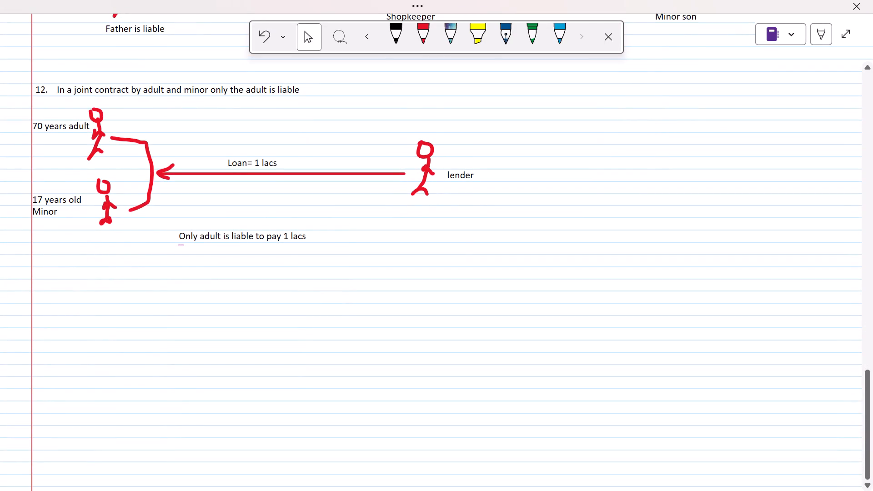
pyautogui.write('13.')
pyautogui.press('space')
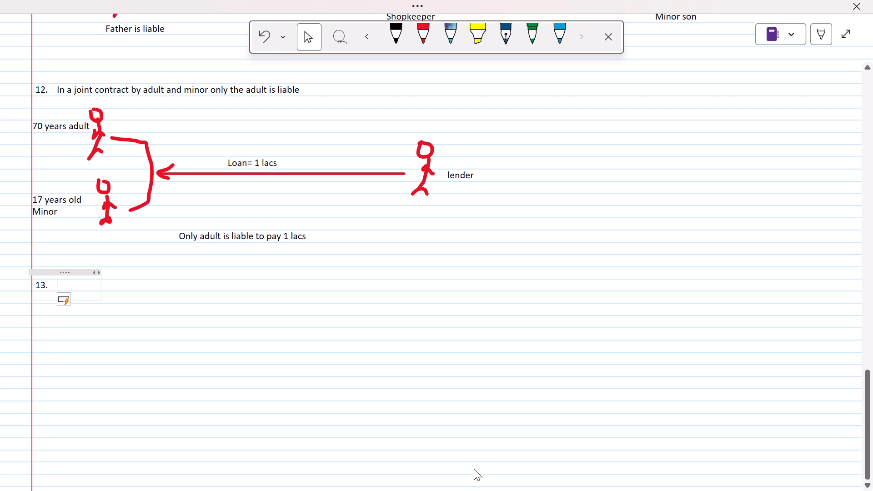
pyautogui.write('a persom')
pyautogui.press('BackSpace')
pyautogui.write('n')
pyautogui.press('space')
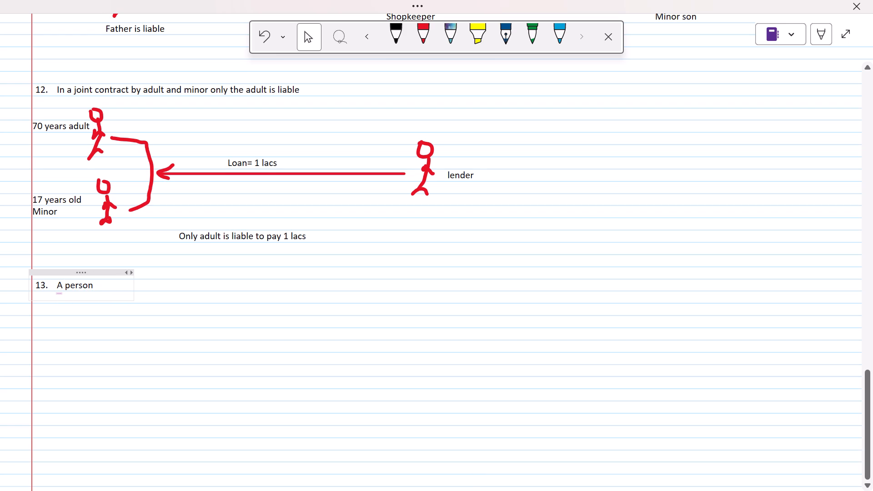
pyautogui.hotkey('shift', '(')
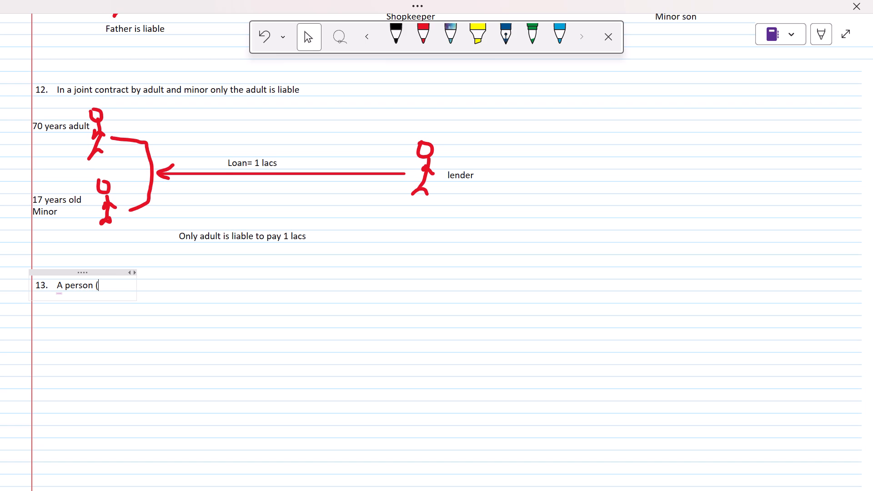
pyautogui.write('surety a0')
pyautogui.press('space')
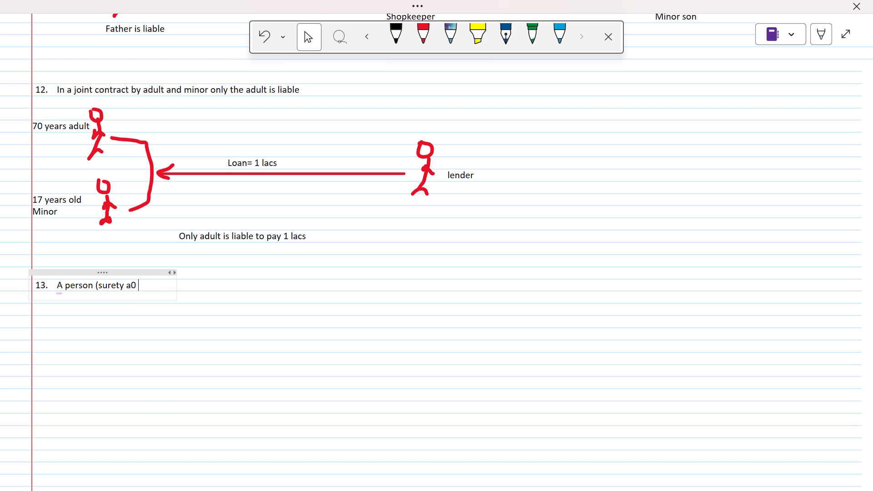
# Continue the point 13 sentence with "who gives guaeantee".
pyautogui.write('who gi')
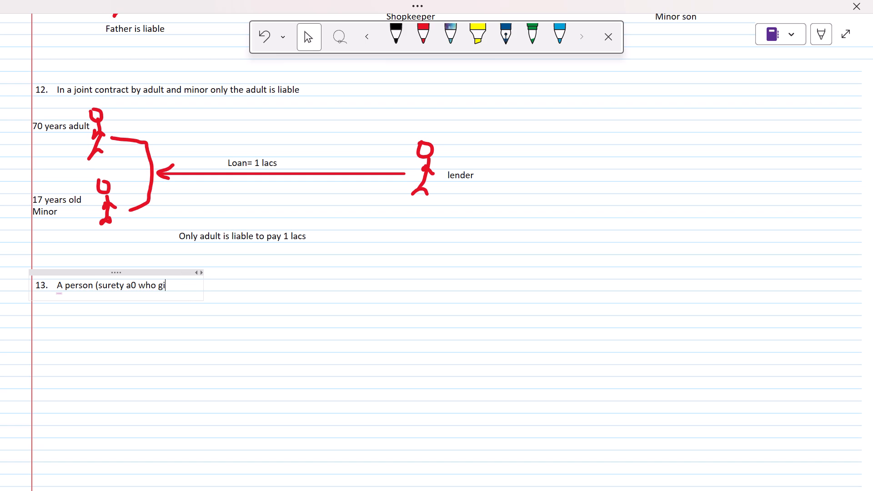
pyautogui.write('ve s')
pyautogui.press('BackSpace')
pyautogui.press('BackSpace')
pyautogui.press('s')
pyautogui.press('BackSpace')
pyautogui.press('BackSpace')
pyautogui.write('se')
pyautogui.press('BackSpace')
pyautogui.press('e')
pyautogui.press('BackSpace')
pyautogui.press('BackSpace')
pyautogui.write('es')
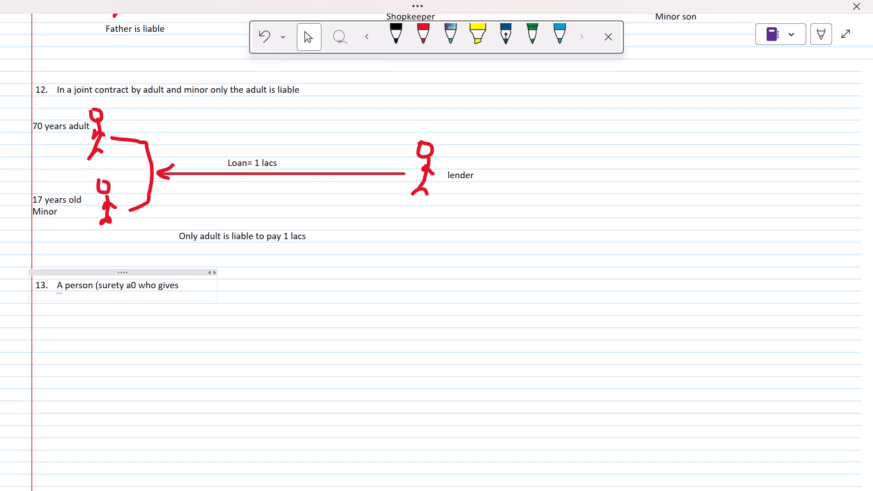
pyautogui.press('space')
pyautogui.write('gu')
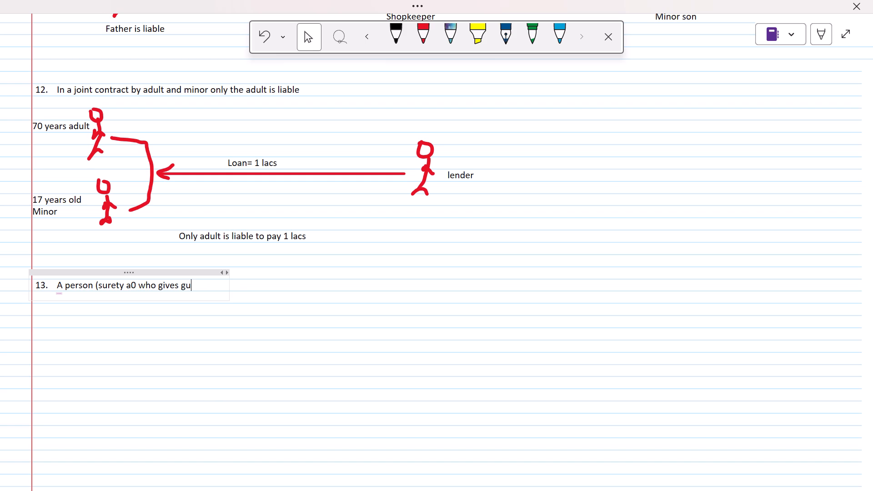
pyautogui.write('aean')
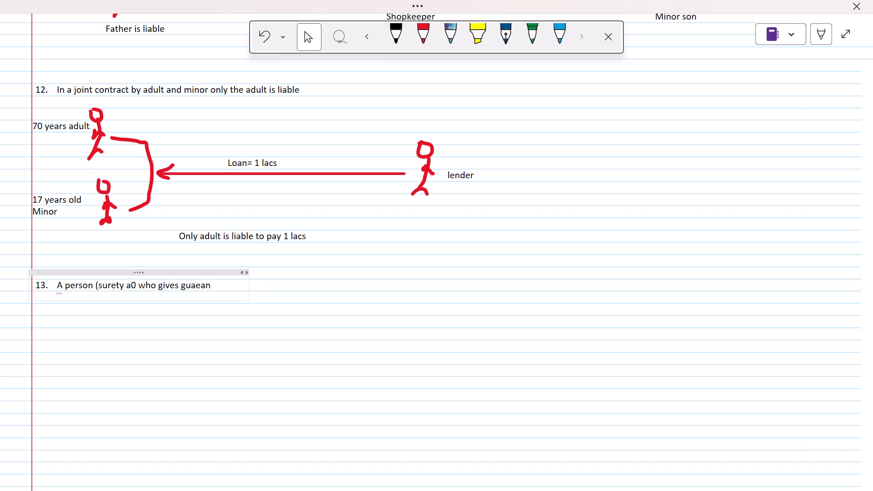
pyautogui.press('w')
pyautogui.press('BackSpace')
pyautogui.write('ee')
pyautogui.press('space')
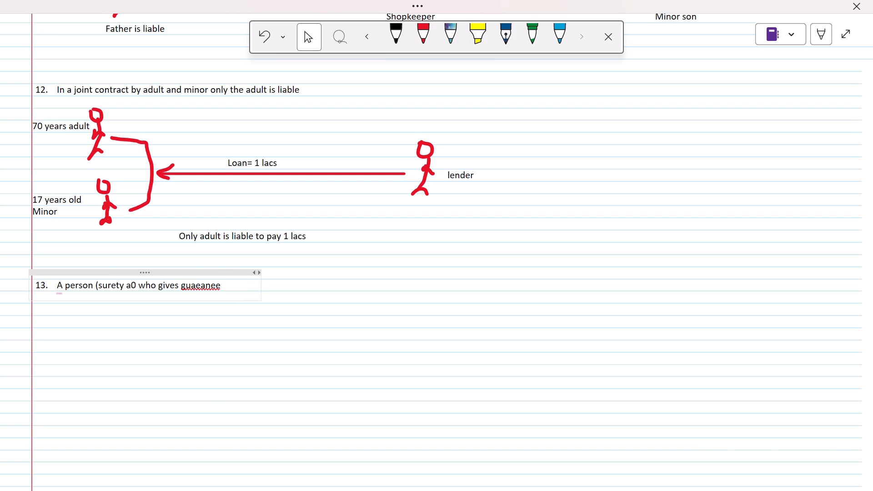
pyautogui.press('BackSpace')
pyautogui.press('BackSpace')
pyautogui.press('BackSpace')
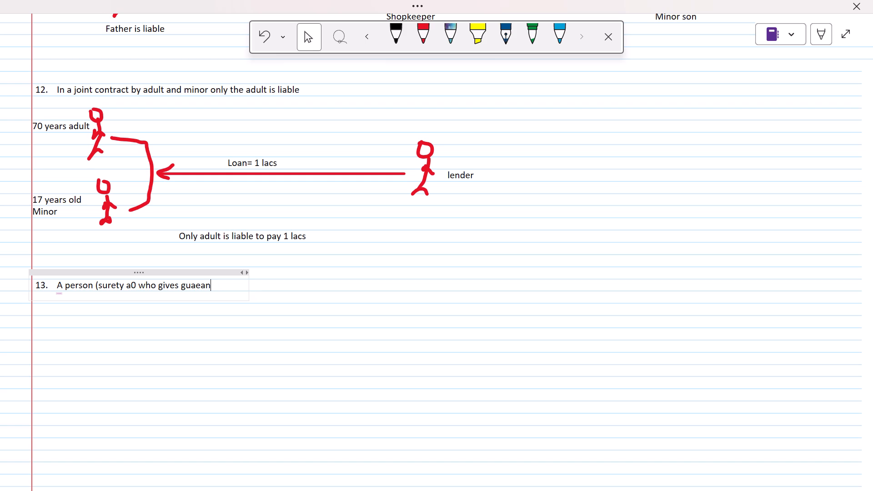
pyautogui.write('tee')
pyautogui.press('space')
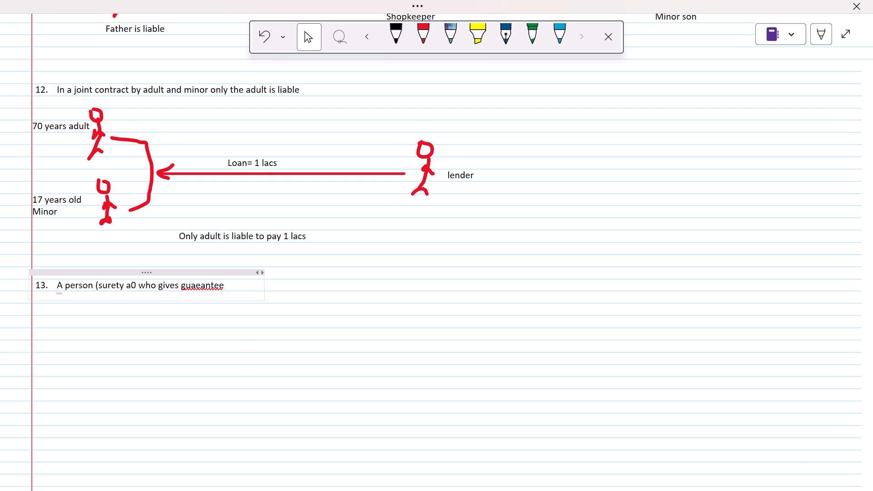
# Complete the point 13 sentence with "for minors is liable".
pyautogui.write('for')
pyautogui.press('space')
pyautogui.write('minors')
pyautogui.press('space')
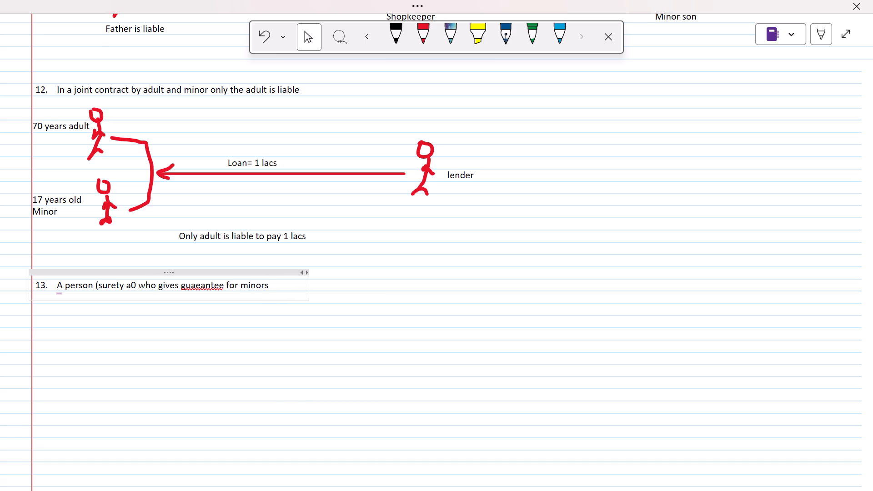
pyautogui.write('is lia')
pyautogui.write('ble')
pyautogui.press('space')
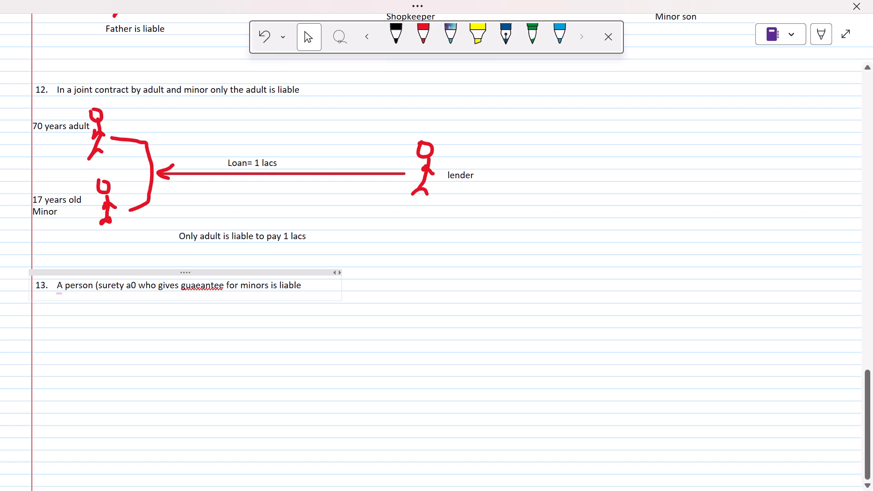
# Draw a red stick figure with the pen below the beginning of the point 13 sentence.
pyautogui.click(434, 43)
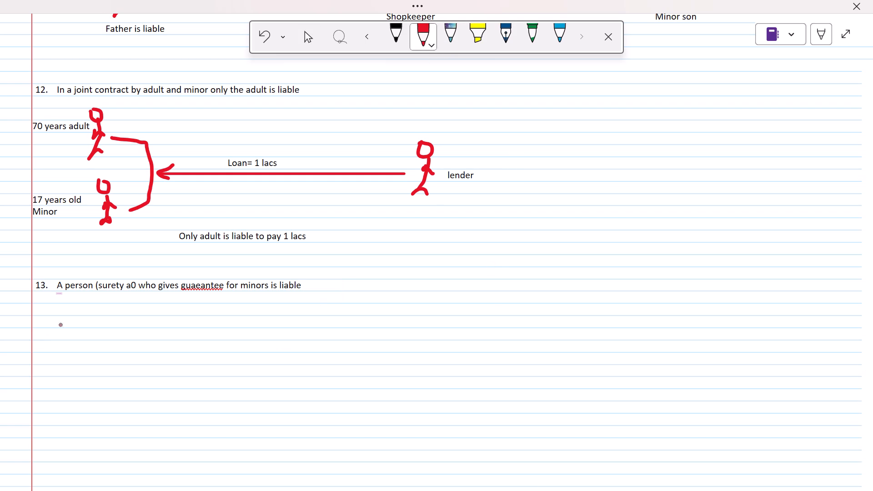
pyautogui.moveTo(83, 319); pyautogui.dragTo(84, 323)
pyautogui.moveTo(83, 332); pyautogui.dragTo(86, 355)
pyautogui.moveTo(80, 337); pyautogui.dragTo(91, 342)
# Draw a second red stick figure level with the first one, well past the end of the point 13 sentence.
pyautogui.moveTo(398, 315); pyautogui.dragTo(393, 321)
pyautogui.moveTo(393, 321); pyautogui.dragTo(404, 316)
pyautogui.moveTo(398, 327); pyautogui.dragTo(397, 354)
pyautogui.moveTo(397, 354); pyautogui.dragTo(401, 349)
pyautogui.moveTo(395, 335); pyautogui.dragTo(405, 336)
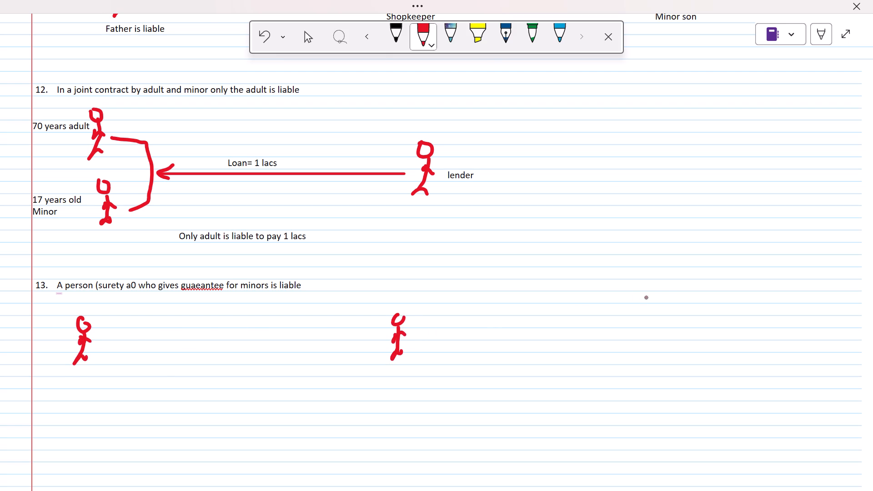
# Draw a light blue stick figure in the same row, beyond the second red figure of point 13.
pyautogui.click(552, 35)
pyautogui.click(676, 309)
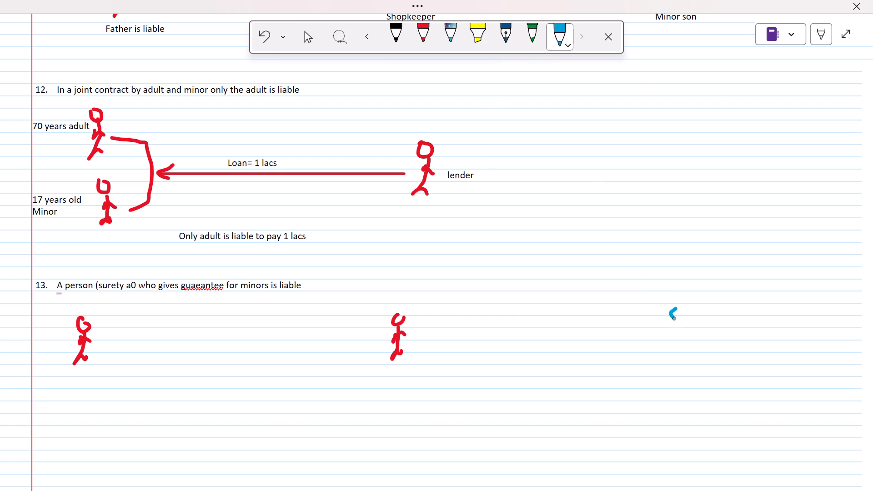
pyautogui.moveTo(680, 320); pyautogui.dragTo(684, 347)
pyautogui.moveTo(676, 330); pyautogui.dragTo(685, 330)
# Draw a straight light blue arrow from the blue figure pointing to the second red figure.
pyautogui.moveTo(659, 334); pyautogui.dragTo(518, 343)
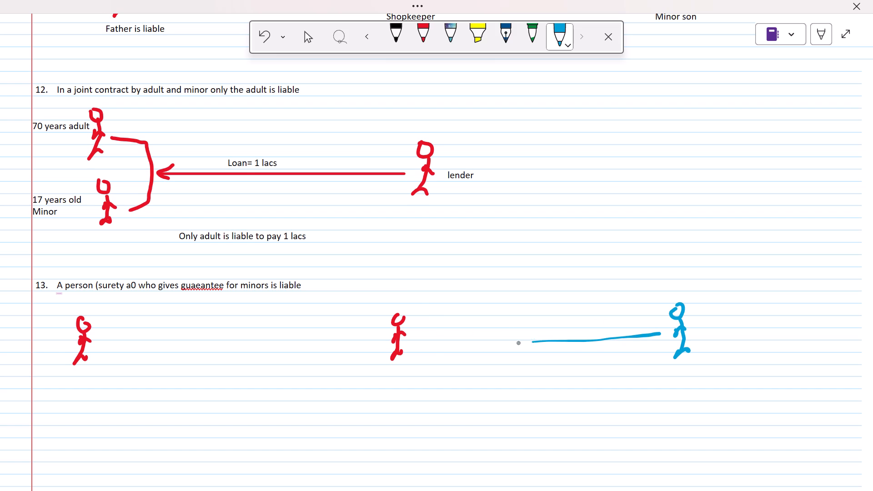
pyautogui.moveTo(518, 343); pyautogui.dragTo(433, 338)
pyautogui.moveTo(442, 323); pyautogui.dragTo(439, 338)
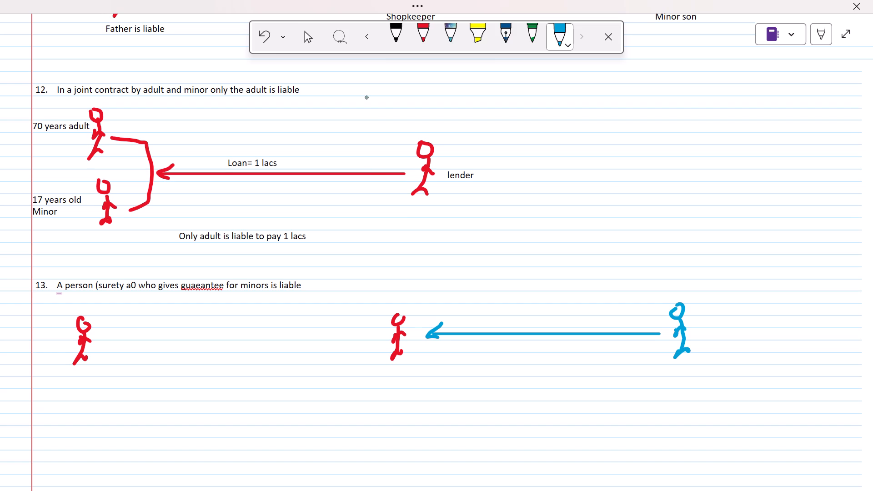
# Draw a straight red arrow from the second red figure pointing to the first red figure.
pyautogui.click(426, 36)
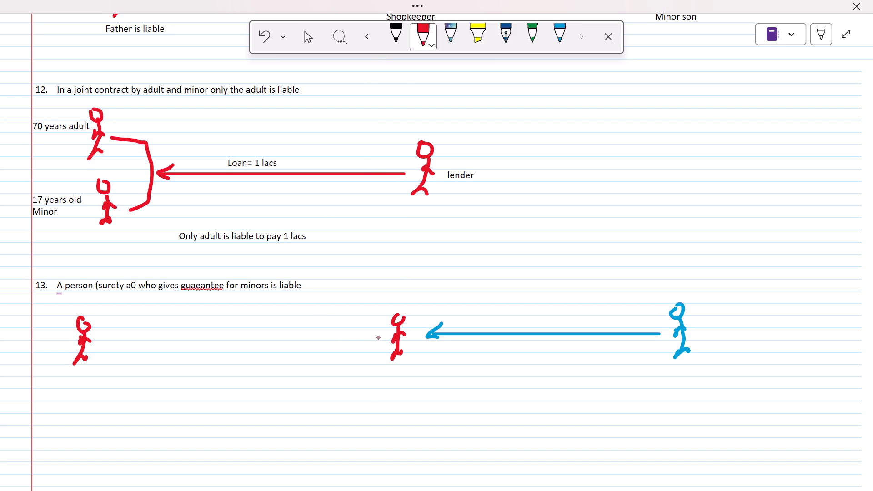
pyautogui.moveTo(379, 337); pyautogui.dragTo(119, 344)
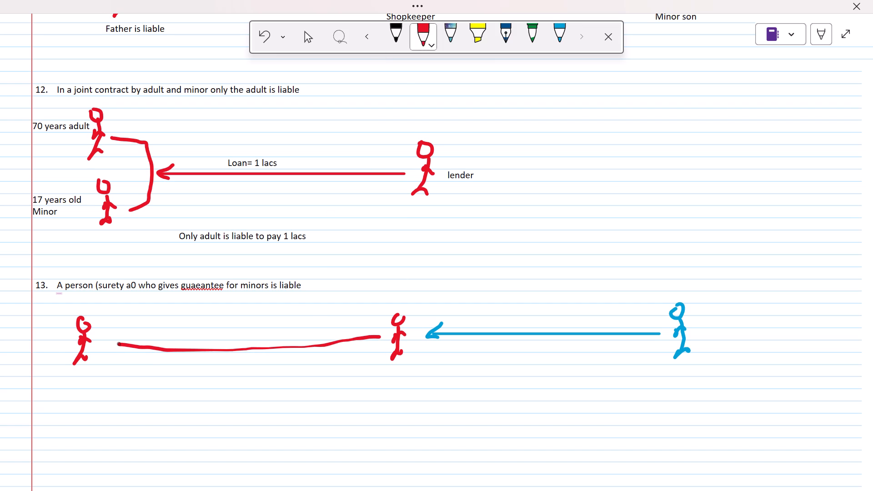
pyautogui.moveTo(119, 344); pyautogui.dragTo(116, 341)
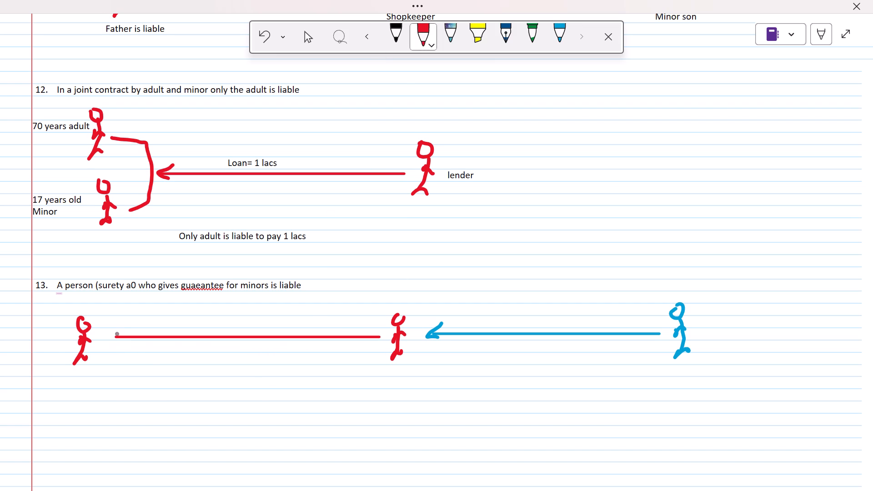
pyautogui.moveTo(120, 330); pyautogui.dragTo(130, 346)
# Add the text label "Minor" below the first red figure of the point 13 diagram.
pyautogui.click(312, 48)
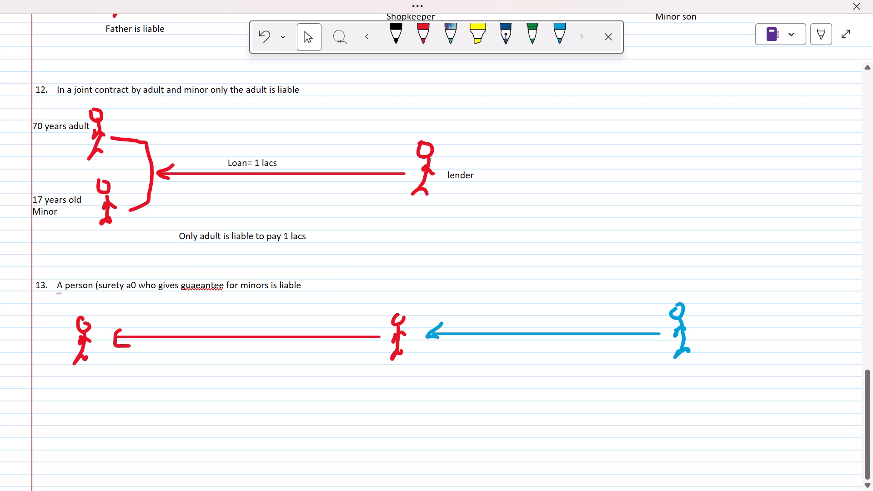
pyautogui.click(56, 372)
pyautogui.write('mi')
pyautogui.write('nor')
pyautogui.press('space')
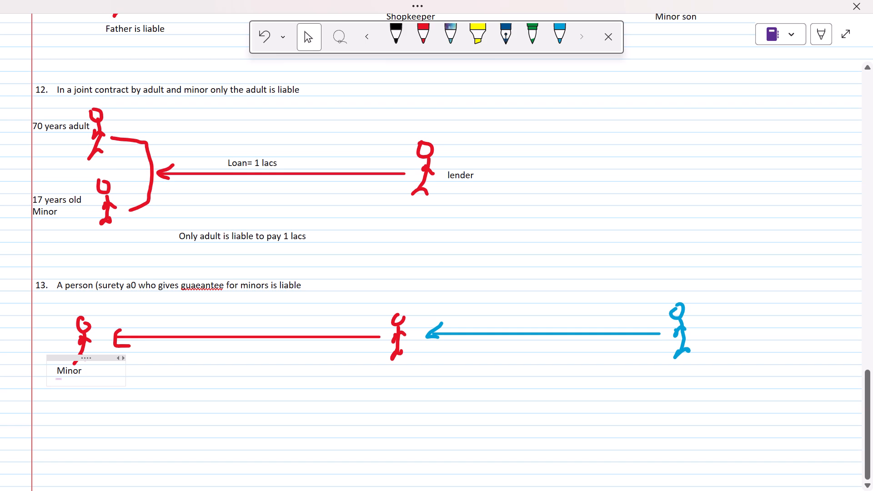
# Label the red arrow of the point 13 diagram "1 lacs", placing the text just above its line.
pyautogui.click(184, 322)
pyautogui.write('1 lacs')
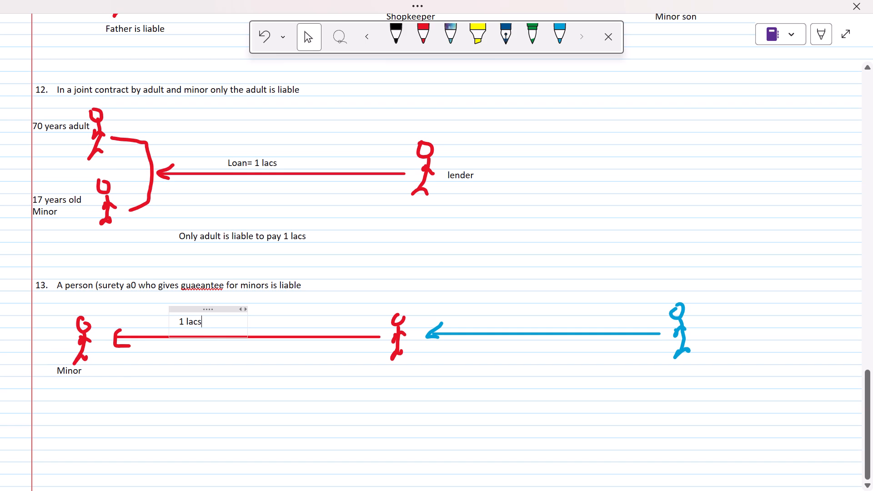
# Label the blue arrow "Guarantee for minor", placing the text just above its line.
pyautogui.click(489, 323)
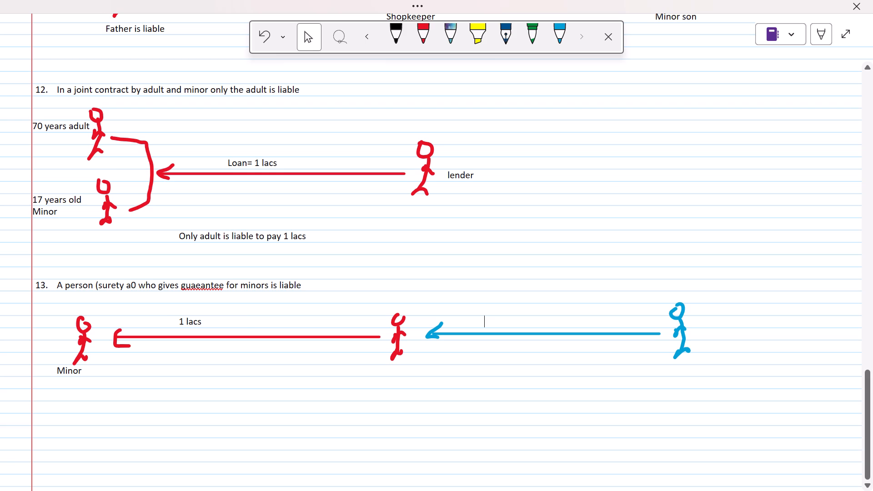
pyautogui.write('guarantee for minors')
pyautogui.press('space')
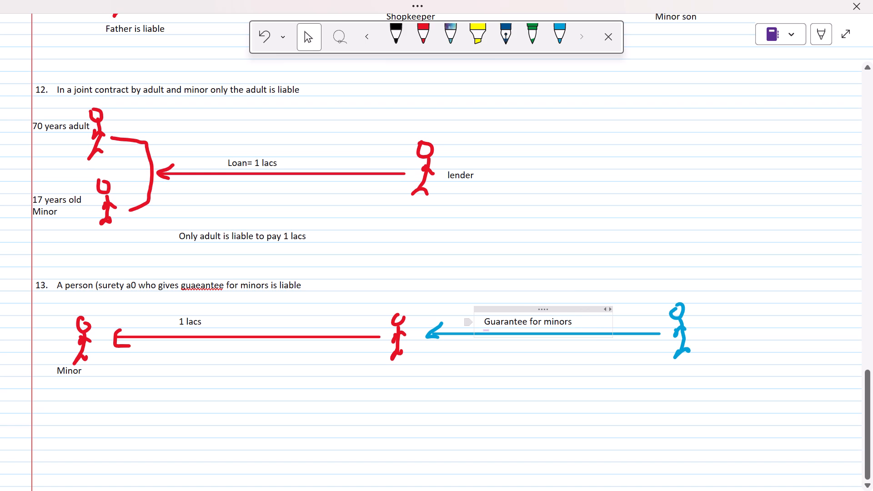
pyautogui.press('BackSpace')
pyautogui.press('BackSpace')
# Add the text label "Suresh is liable" below the blue stick figure.
pyautogui.click(656, 368)
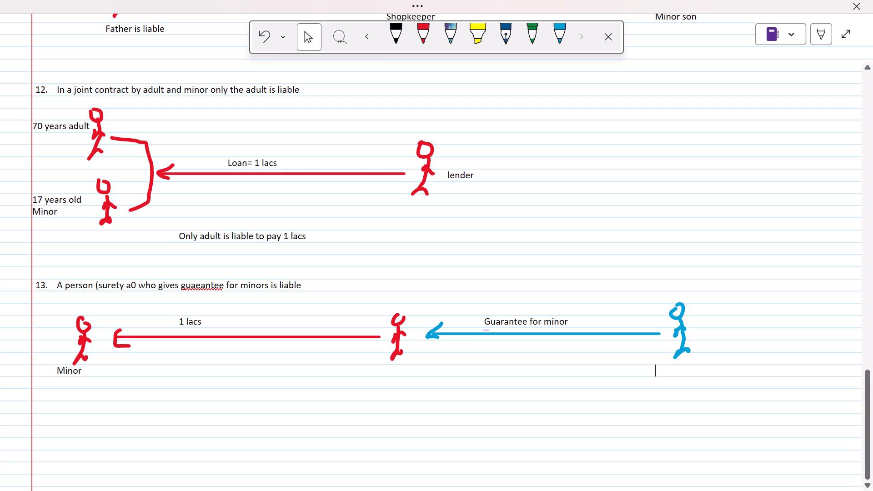
pyautogui.write('suresh is liable')
pyautogui.press('space')
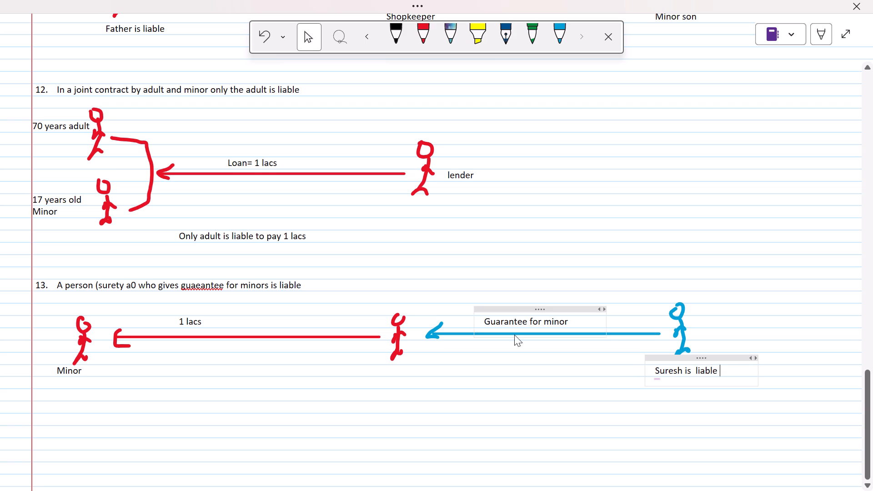
# Add the text label "Lender" below the second red figure, between the two arrows.
pyautogui.click(377, 370)
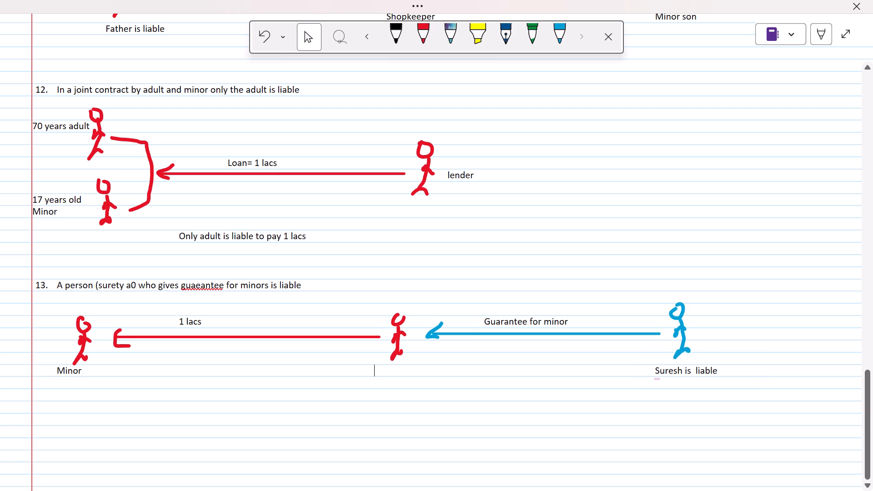
pyautogui.write('lender')
pyautogui.press('space')
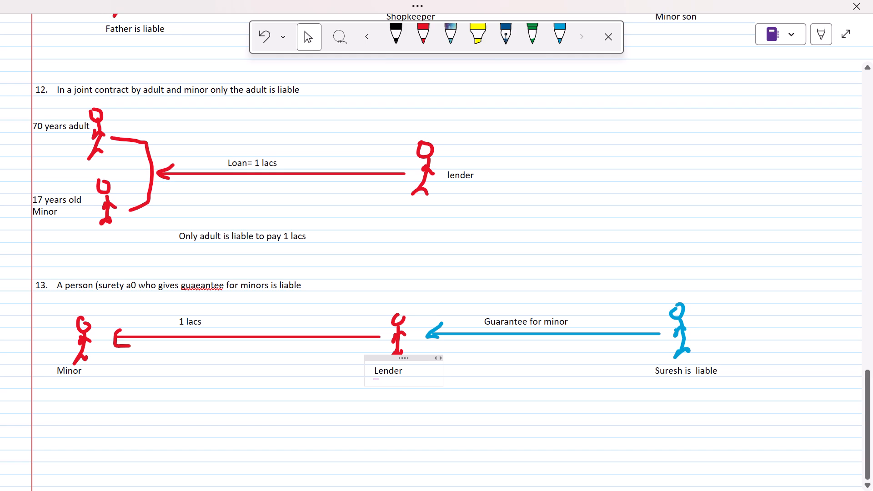
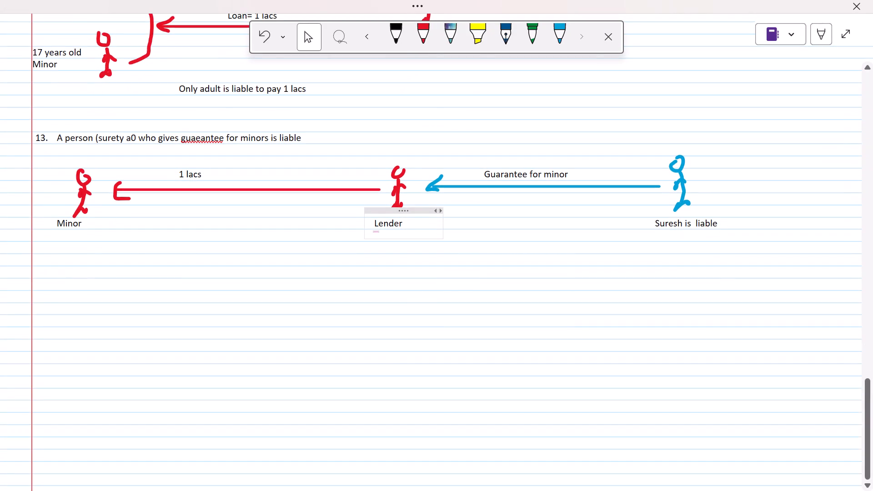
# Add the numbered heading "14. Minor as a share holder" at the margin below the point 13 diagram.
pyautogui.click(35, 273)
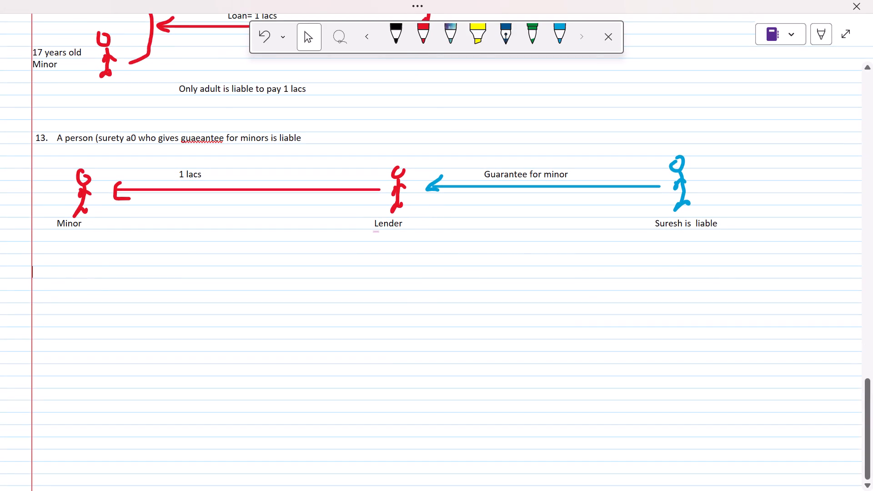
pyautogui.write('14,')
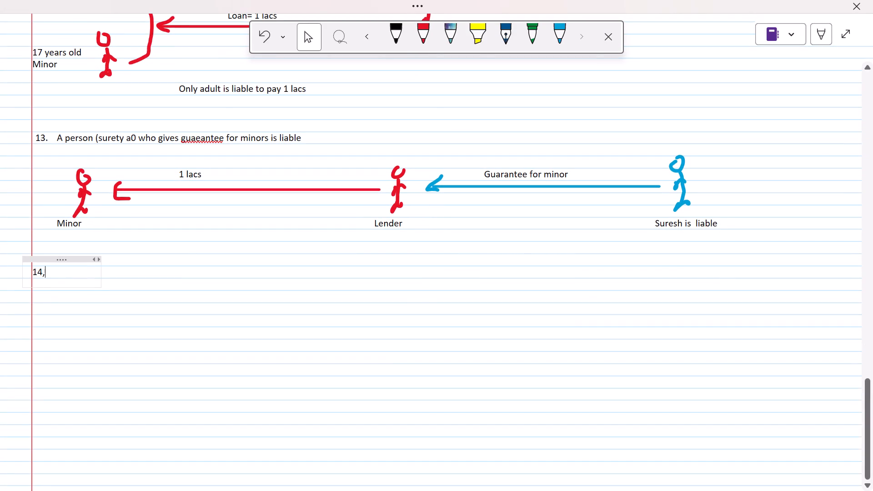
pyautogui.press('BackSpace')
pyautogui.write('.')
pyautogui.press('space')
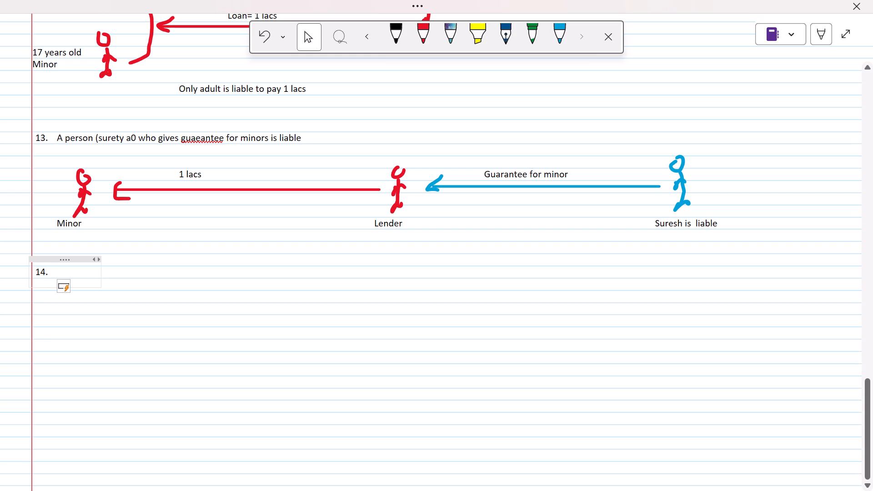
pyautogui.write('minor as a')
pyautogui.press('space')
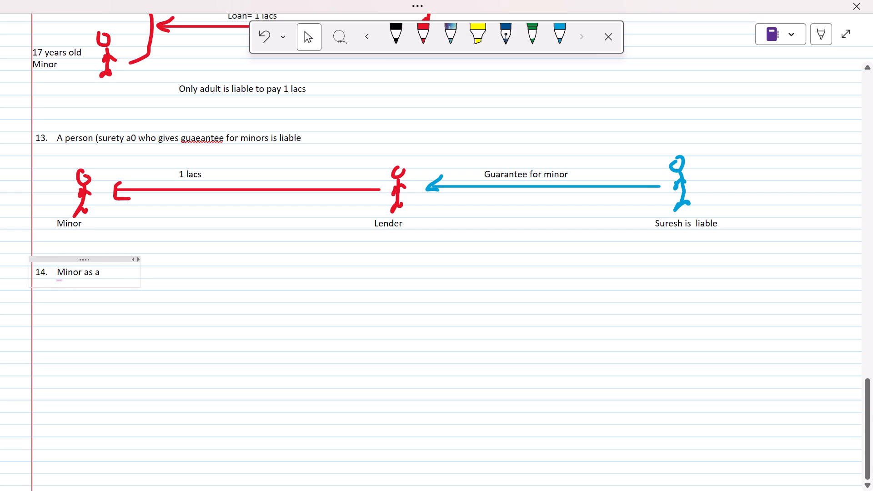
pyautogui.write('shra')
pyautogui.press('BackSpace')
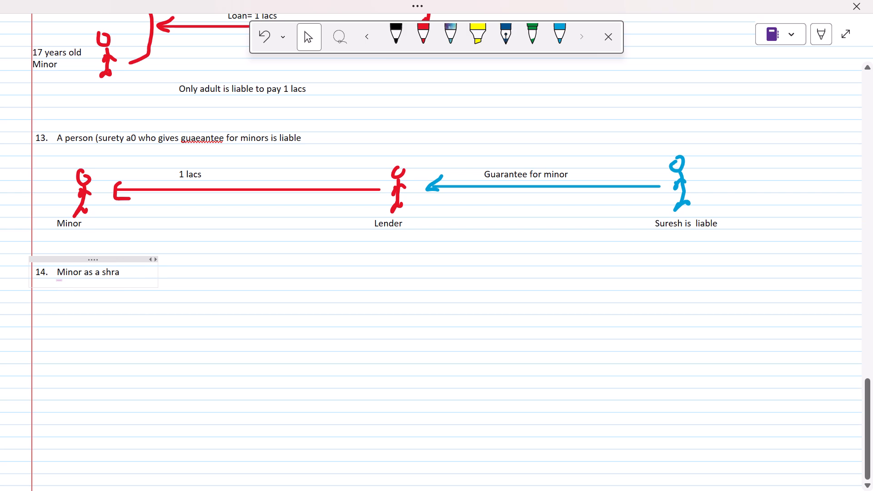
pyautogui.press('e')
pyautogui.press('BackSpace')
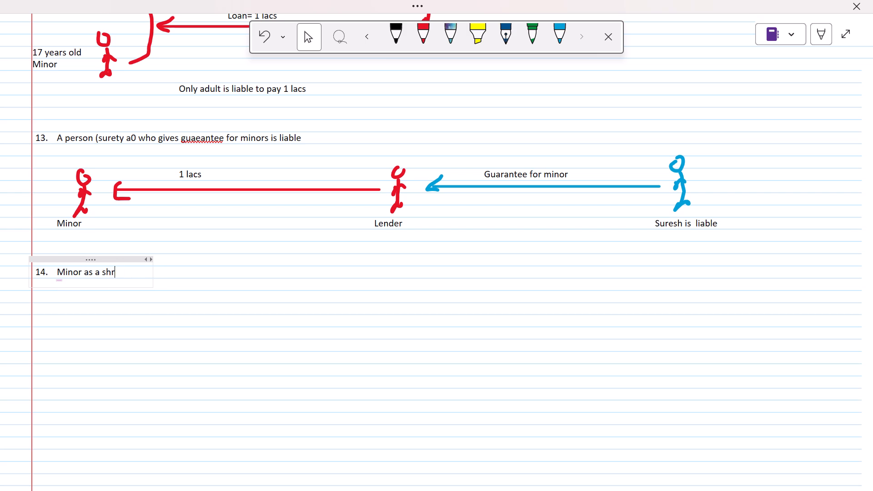
pyautogui.press('BackSpace')
pyautogui.press('a')
pyautogui.write('re holder')
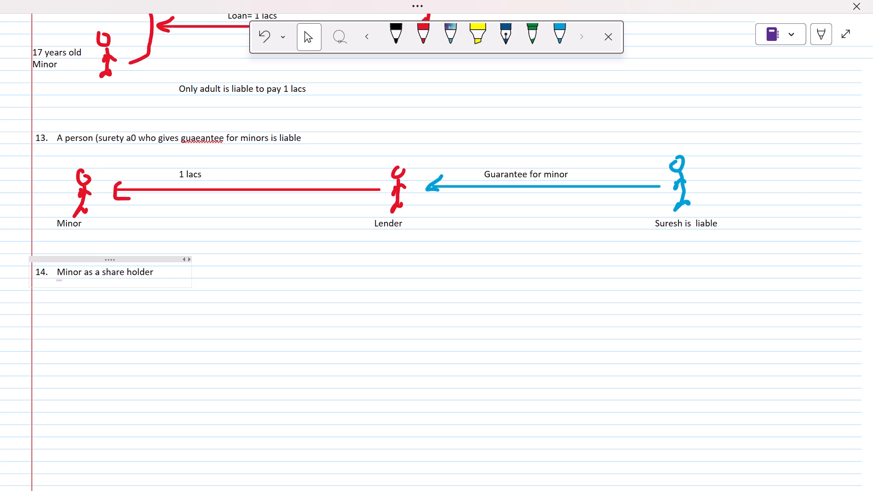
pyautogui.press('space')
# Draw a red stick figure with head, body, legs and arms just below the point 14 heading.
pyautogui.click(416, 29)
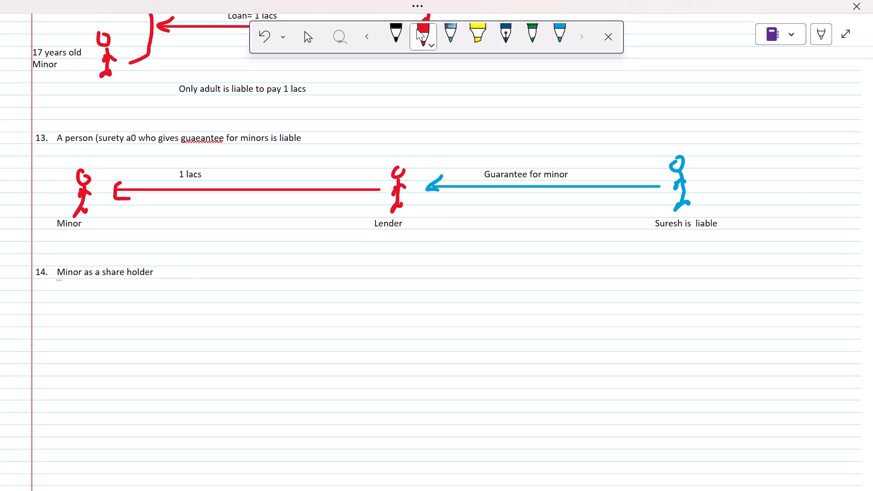
pyautogui.scroll(-2, 261, 175)
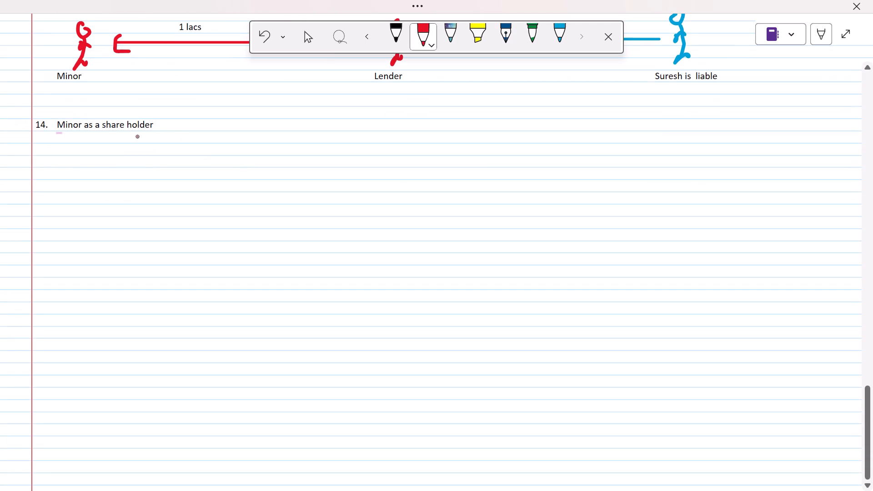
pyautogui.click(119, 150)
pyautogui.moveTo(125, 164); pyautogui.dragTo(134, 199)
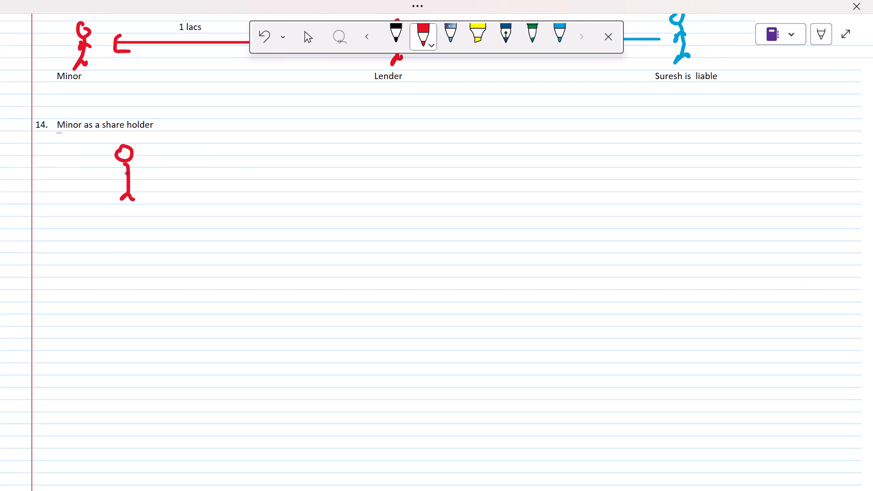
pyautogui.moveTo(126, 169); pyautogui.dragTo(140, 179)
# Add a separate text note beside the point 14 stick figure's head reading "(1) cannot appply for shares in IPO".
pyautogui.click(313, 36)
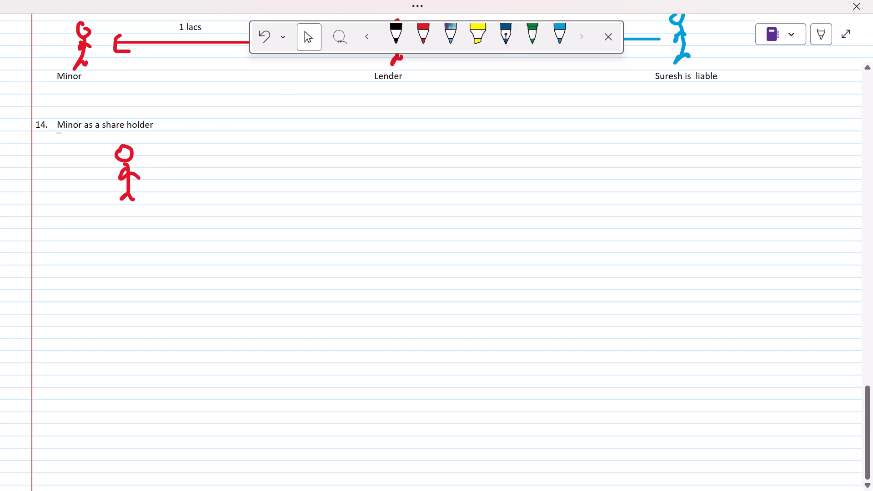
pyautogui.click(178, 151)
pyautogui.click(185, 154)
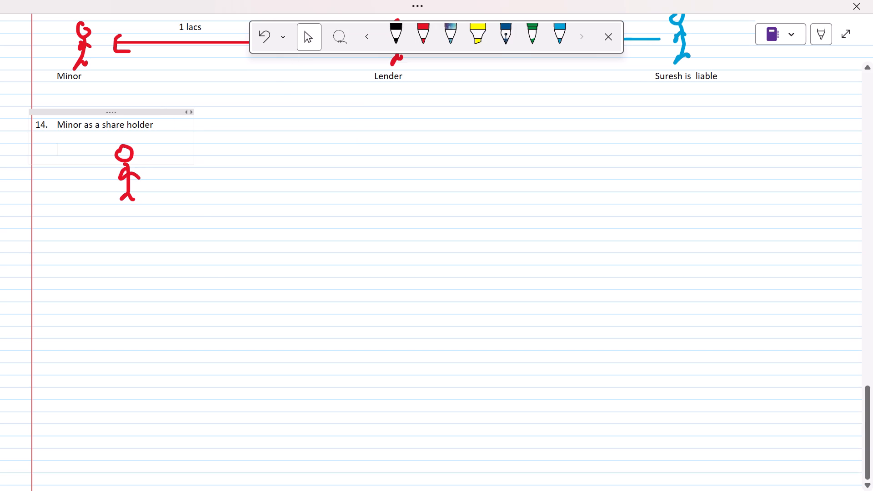
pyautogui.doubleClick(168, 147)
pyautogui.doubleClick(170, 147)
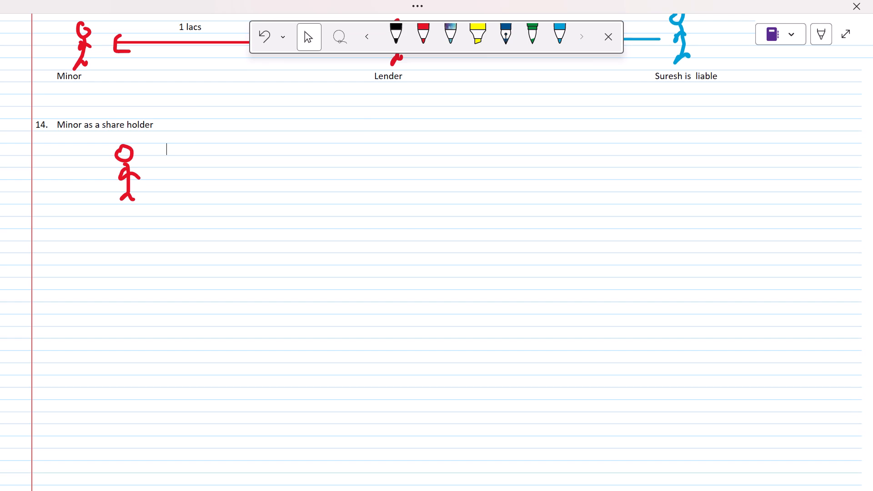
pyautogui.write('(1)')
pyautogui.press('space')
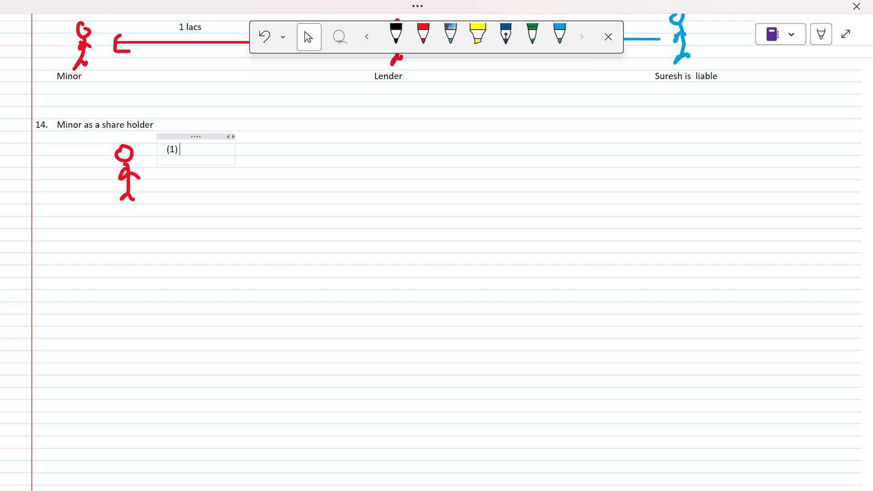
pyautogui.write('cannot')
pyautogui.press('space')
pyautogui.write('appply')
pyautogui.press('space')
pyautogui.write('for')
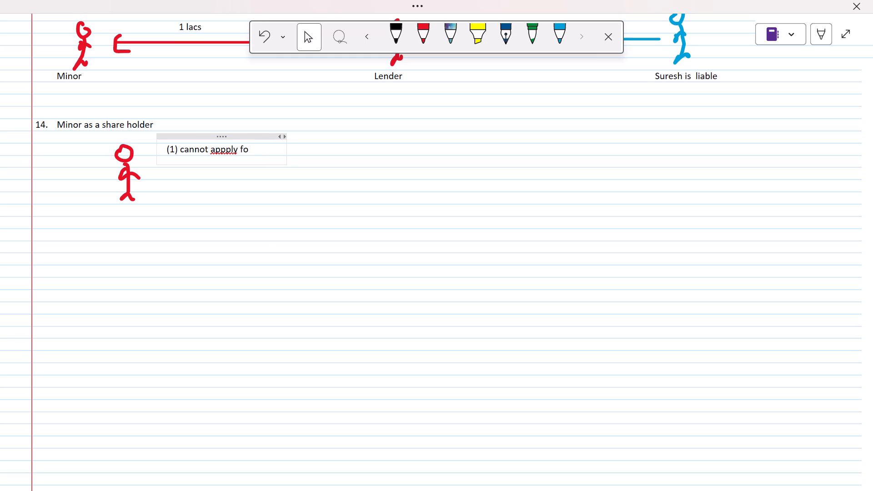
pyautogui.press('space')
pyautogui.write('shares')
pyautogui.press('space')
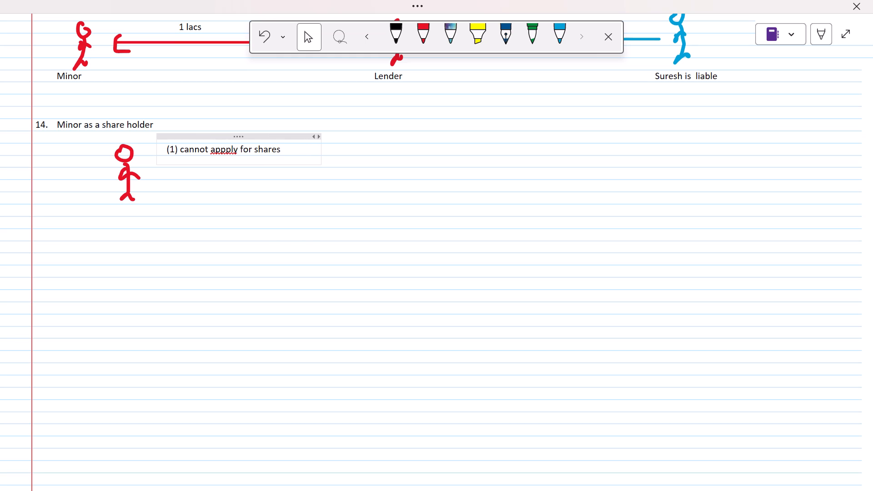
pyautogui.write('in')
pyautogui.press('space')
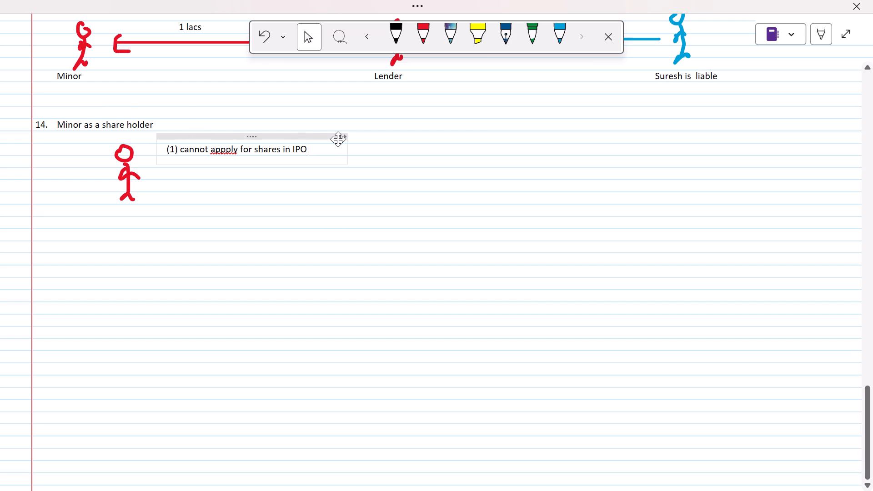
# Add a second line to the note reading "(2) can purchase fully paid share".
pyautogui.press('Return')
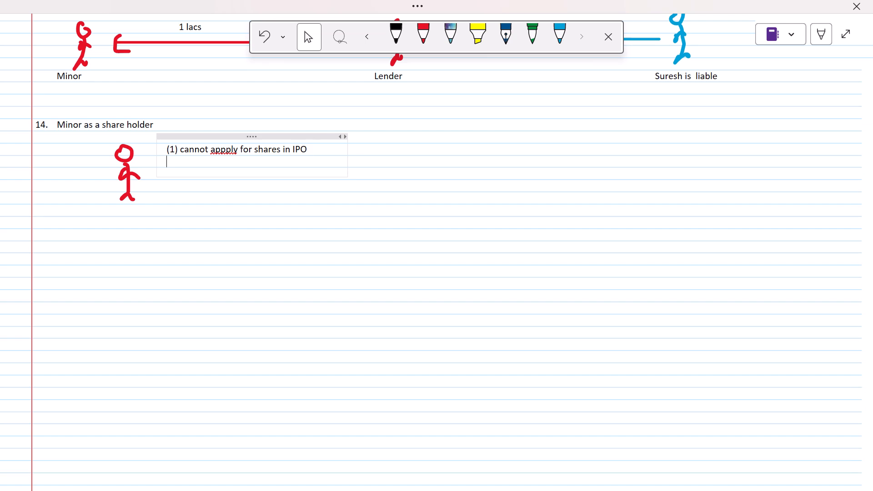
pyautogui.write('91')
pyautogui.press('BackSpace')
pyautogui.write('2)')
pyautogui.press('space')
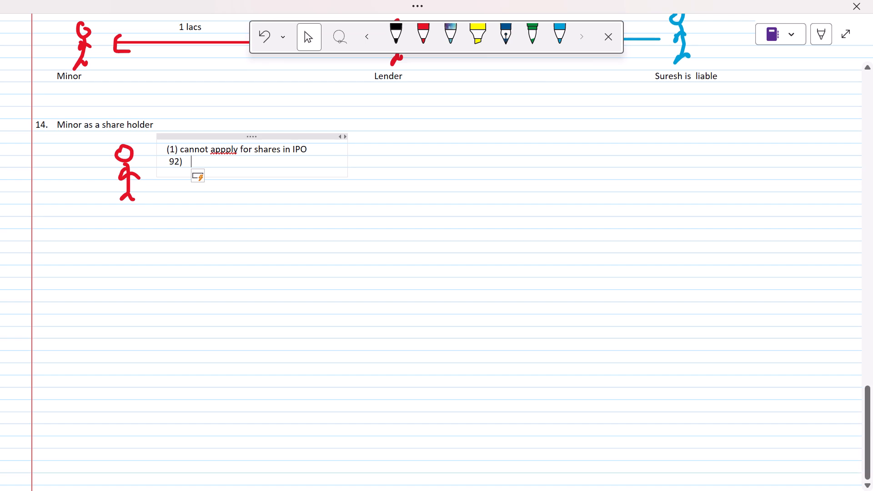
pyautogui.press('BackSpace')
pyautogui.press('BackSpace')
pyautogui.hotkey('shift', '(')
pyautogui.write('2)')
pyautogui.press('space')
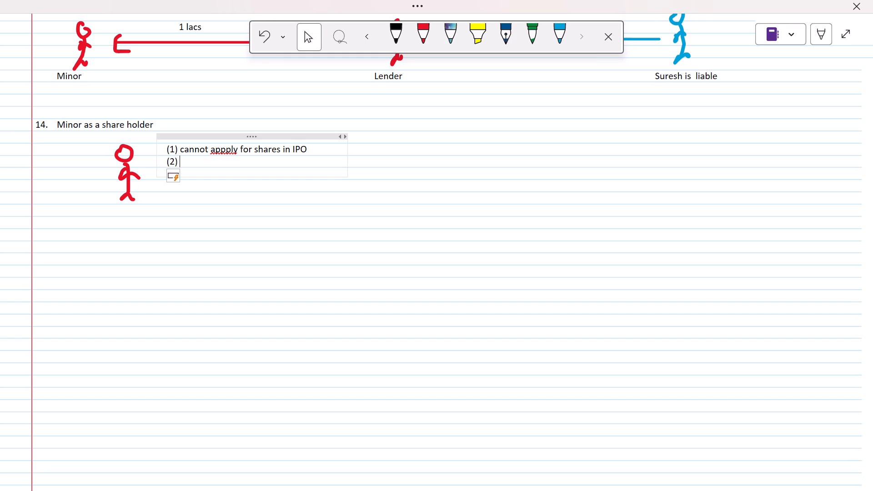
pyautogui.write('can')
pyautogui.press('space')
pyautogui.write('purcha')
pyautogui.write('se')
pyautogui.press('space')
pyautogui.write('fully')
pyautogui.press('space')
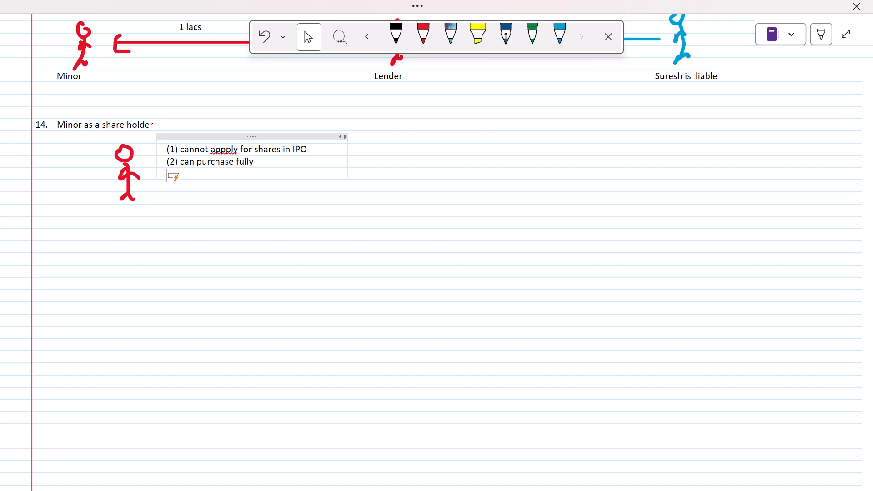
pyautogui.write('paid')
pyautogui.press('space')
pyautogui.write('share')
pyautogui.press('space')
# Add a third line to the point 14 note reading "(3) can become shareholder of fully paid share".
pyautogui.press('Return')
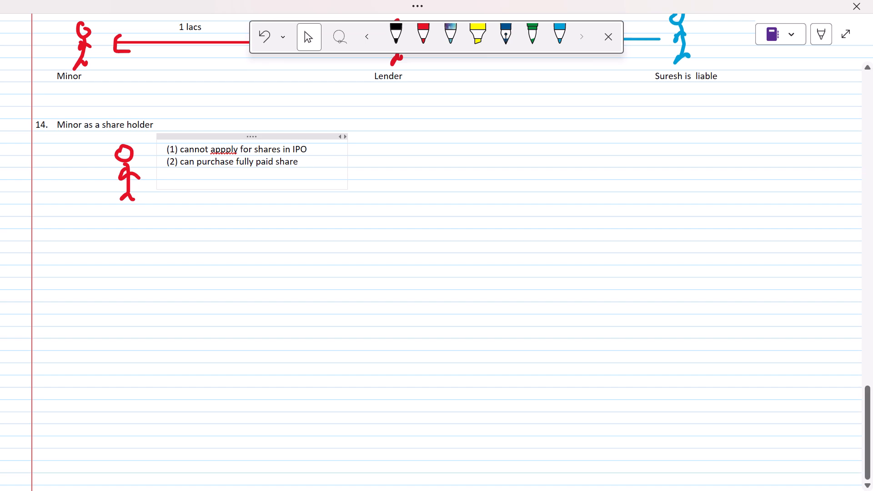
pyautogui.write('(3)')
pyautogui.press('space')
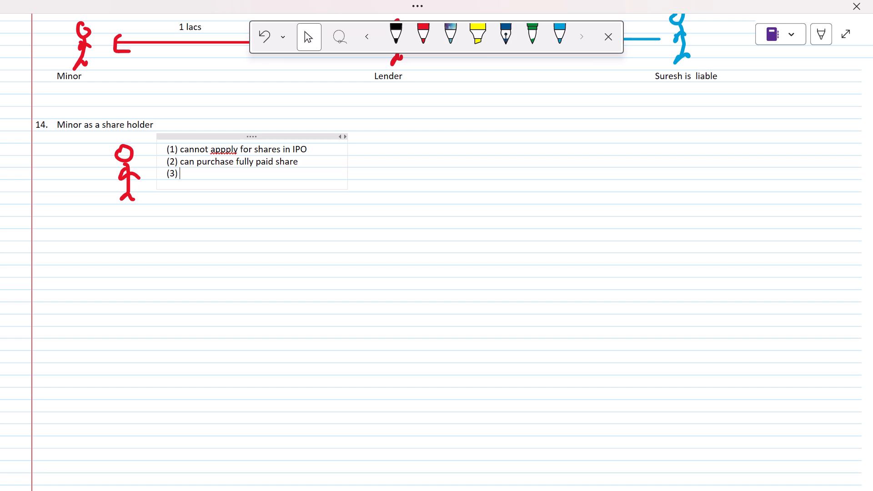
pyautogui.write('can')
pyautogui.press('space')
pyautogui.write('becom e')
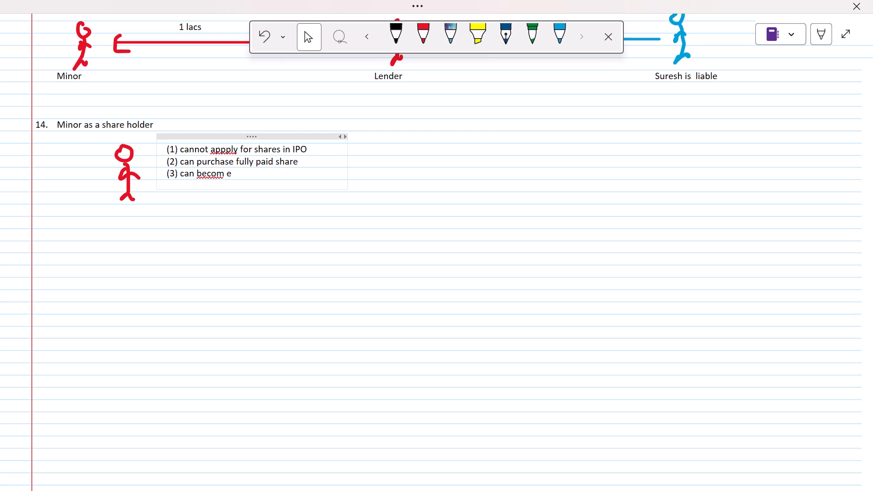
pyautogui.press('BackSpace')
pyautogui.press('BackSpace')
pyautogui.write('e')
pyautogui.press('space')
pyautogui.write('shareholder')
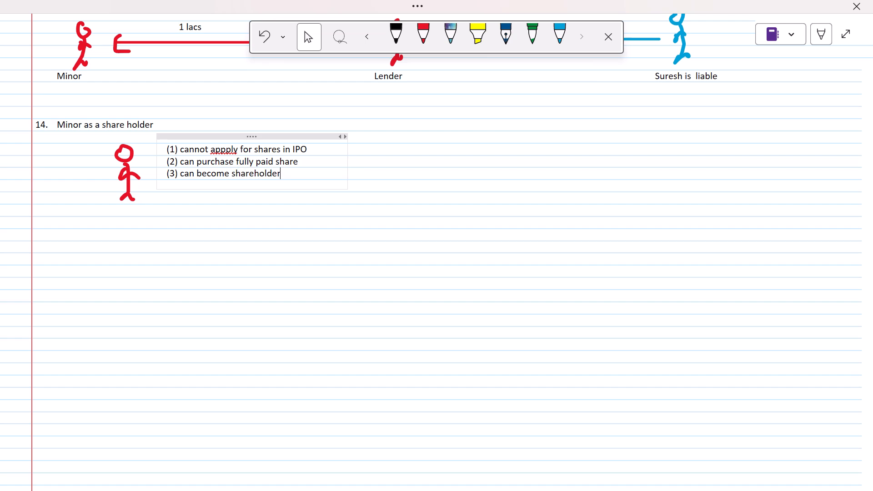
pyautogui.press('space')
pyautogui.write('of')
pyautogui.press('space')
pyautogui.write('fuly =')
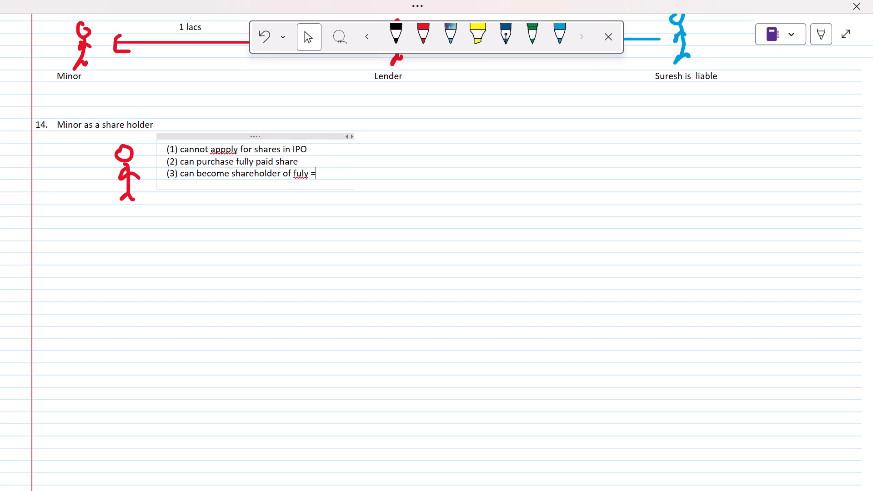
pyautogui.press('BackSpace')
pyautogui.press('BackSpace')
pyautogui.press('BackSpace')
pyautogui.write('ly')
pyautogui.press('space')
pyautogui.write('paid')
pyautogui.press('space')
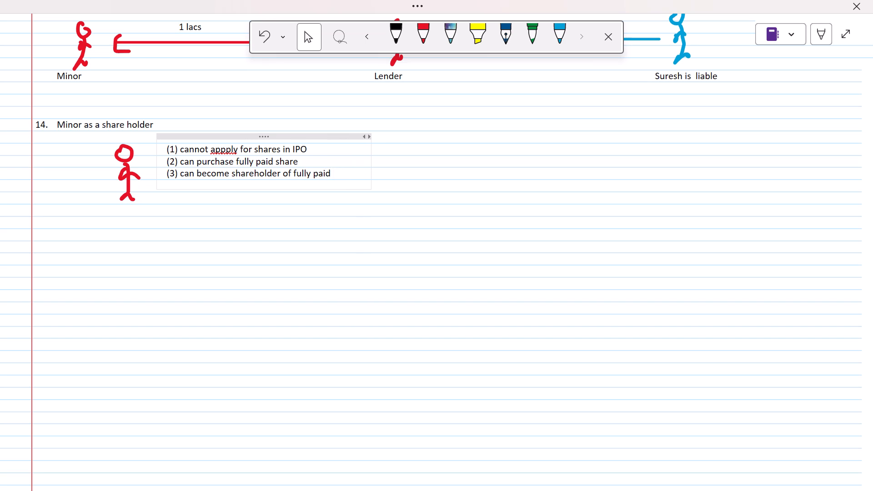
pyautogui.write('share')
# Extend the third line of the point 14 note with "in case of death of his father".
pyautogui.press('space')
pyautogui.write('in case')
pyautogui.press('space')
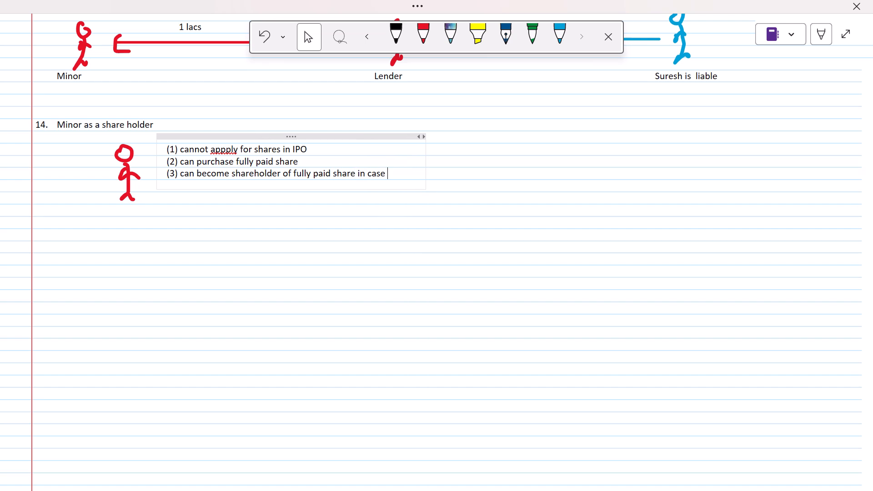
pyautogui.write('of')
pyautogui.press('space')
pyautogui.press('d')
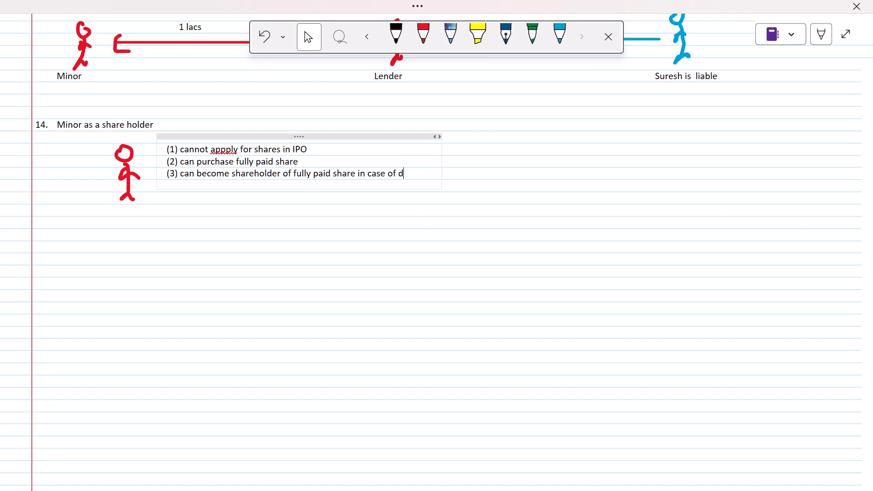
pyautogui.press('a')
pyautogui.press('=')
pyautogui.press('BackSpace')
pyautogui.press('BackSpace')
pyautogui.write('wa')
pyautogui.press('BackSpace')
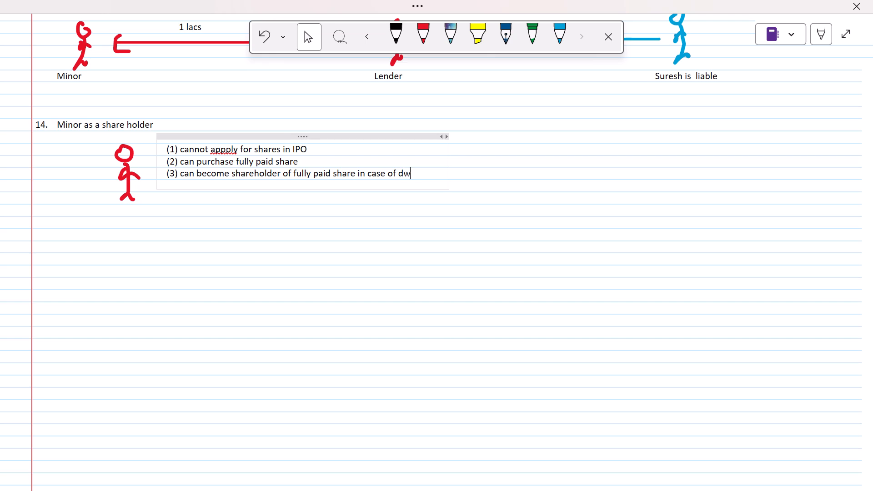
pyautogui.press('BackSpace')
pyautogui.write('ea')
pyautogui.write('th')
pyautogui.press('space')
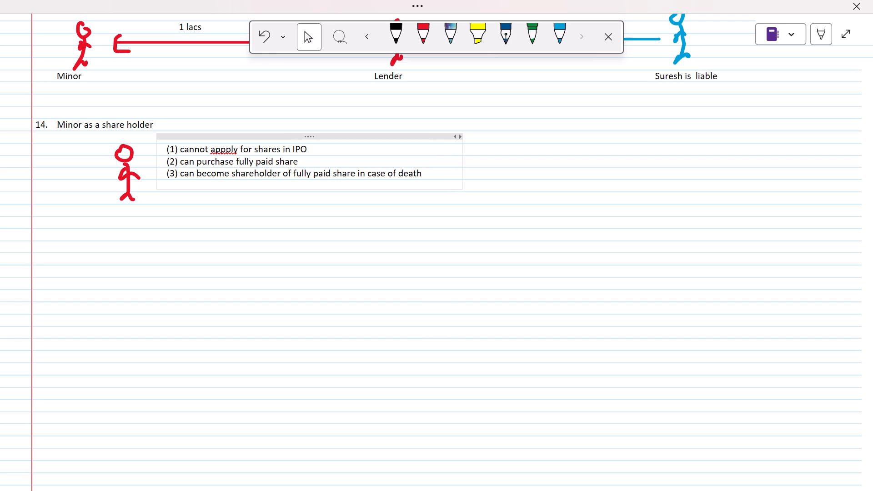
pyautogui.write('of his')
pyautogui.press('space')
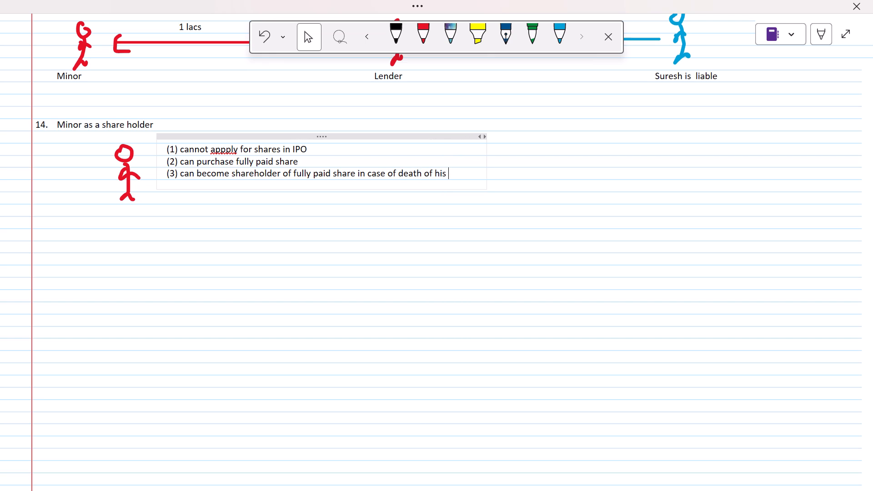
pyautogui.write('father')
pyautogui.press('space')
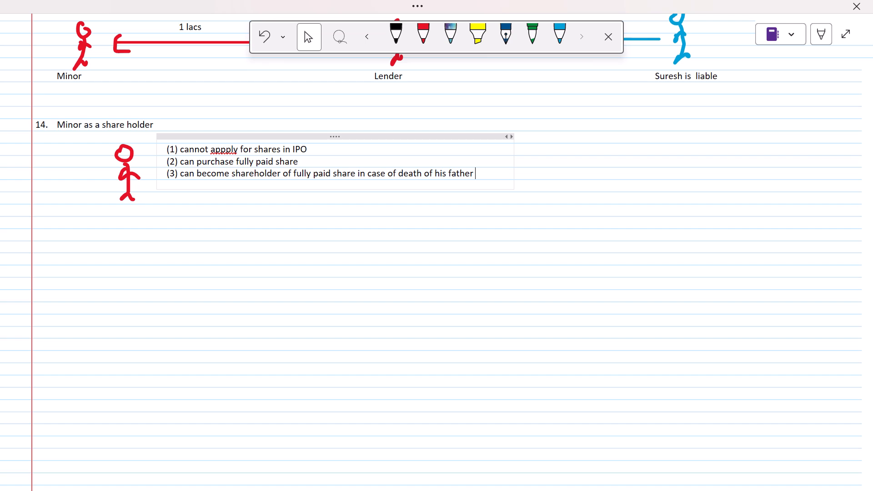
# Add the numbered heading "15. Minor is liable for TORTS" at the margin below the point 14 stick figure.
pyautogui.scroll(-1, 371, 144)
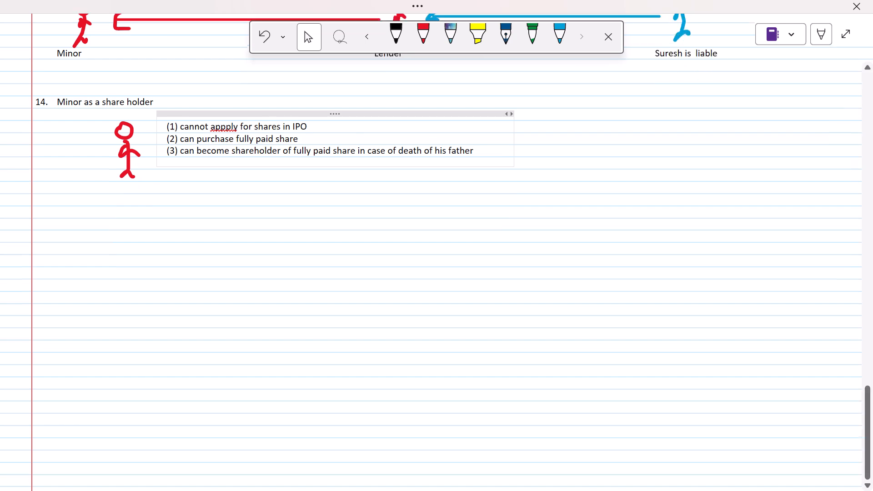
pyautogui.scroll(-1, 372, 144)
pyautogui.scroll(1, 64, 68)
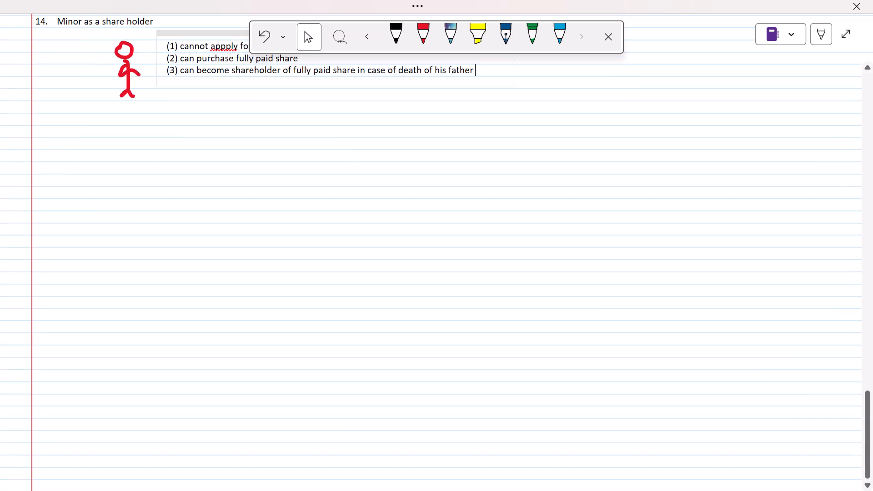
pyautogui.click(37, 147)
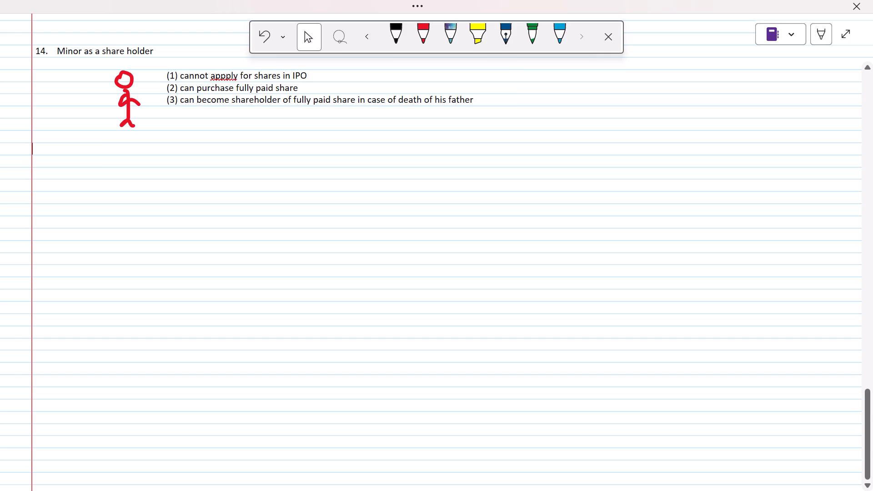
pyautogui.write('15')
pyautogui.write('.b')
pyautogui.press('BackSpace')
pyautogui.press('space')
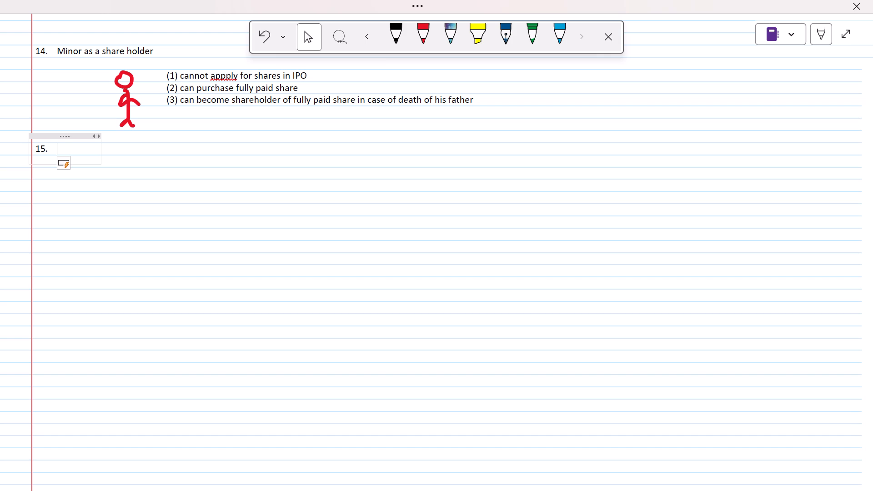
pyautogui.write('minor is liable')
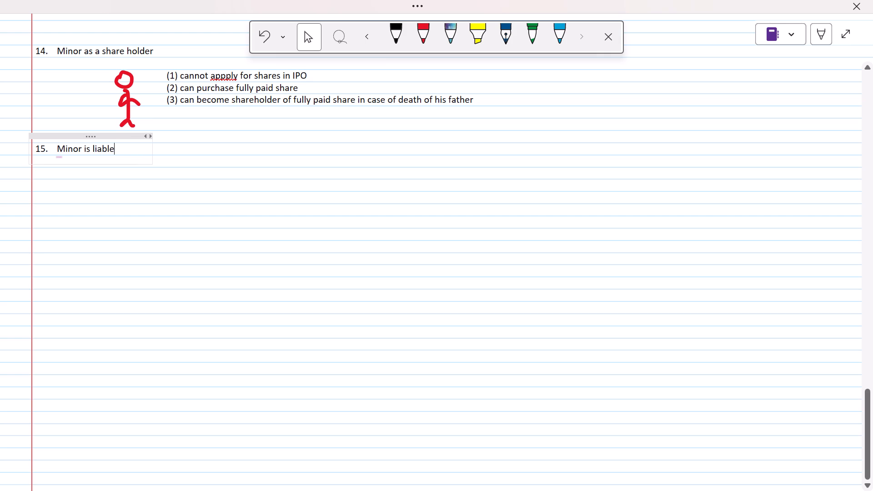
pyautogui.write('to')
pyautogui.press('=')
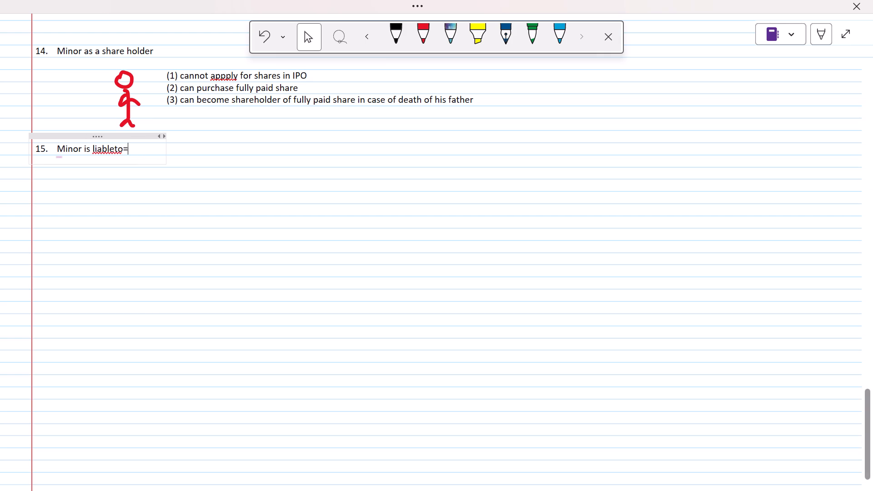
pyautogui.press('BackSpace')
pyautogui.press('BackSpace')
pyautogui.press('BackSpace')
pyautogui.press('space')
pyautogui.write('to')
pyautogui.press('space')
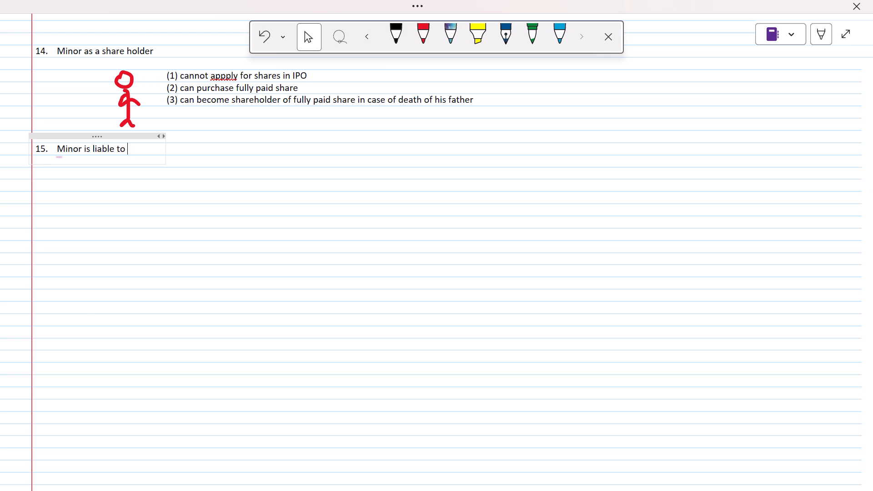
pyautogui.press('BackSpace')
pyautogui.press('BackSpace')
pyautogui.press('BackSpace')
pyautogui.write('for')
pyautogui.press('space')
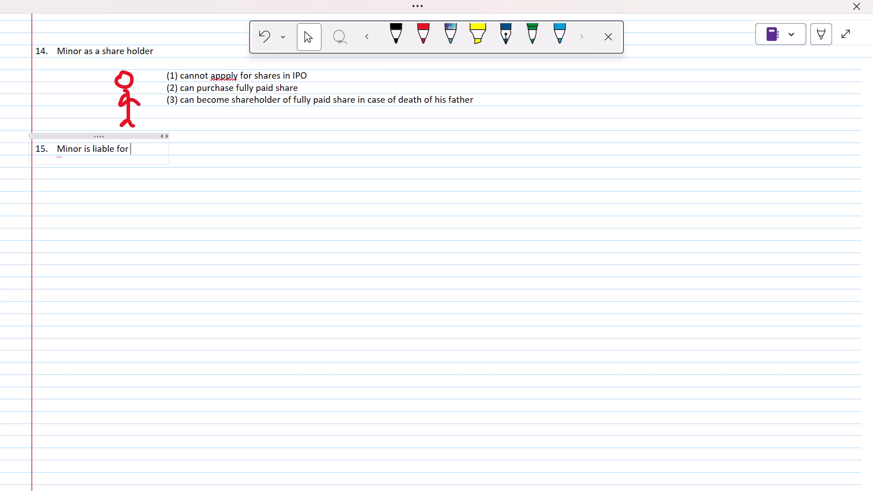
pyautogui.press('t')
pyautogui.press('o')
pyautogui.press('r')
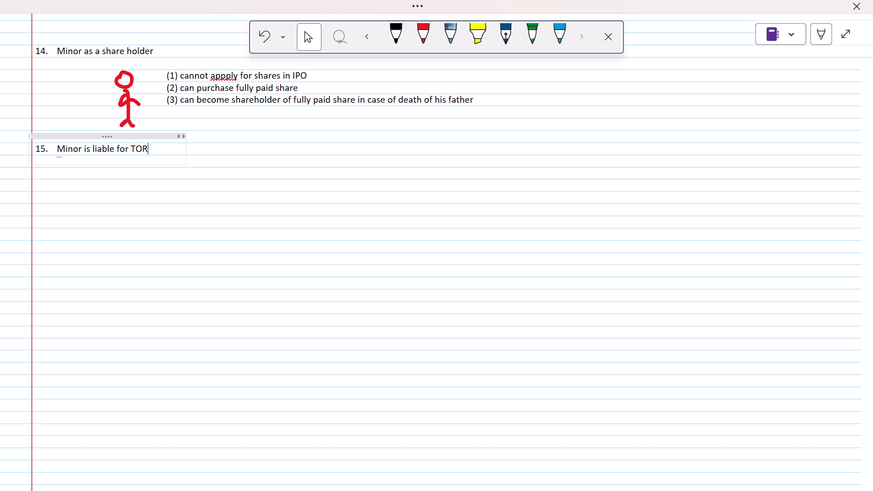
pyautogui.write('TS')
pyautogui.press('space')
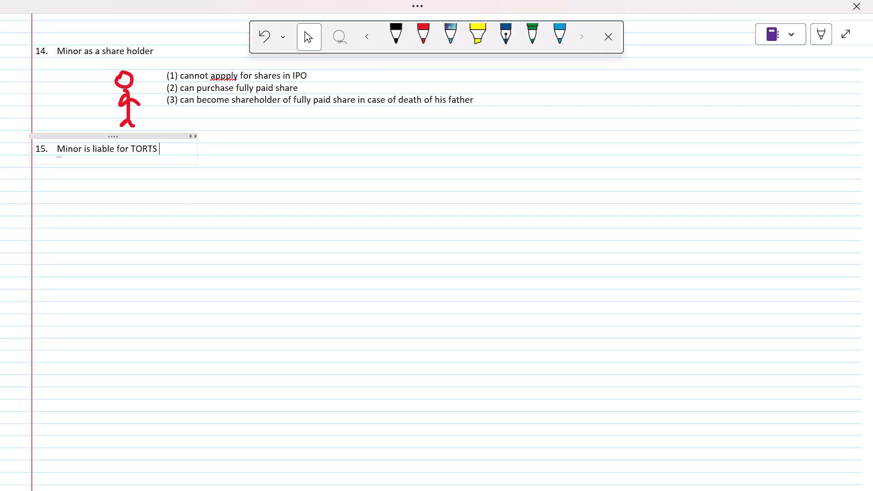